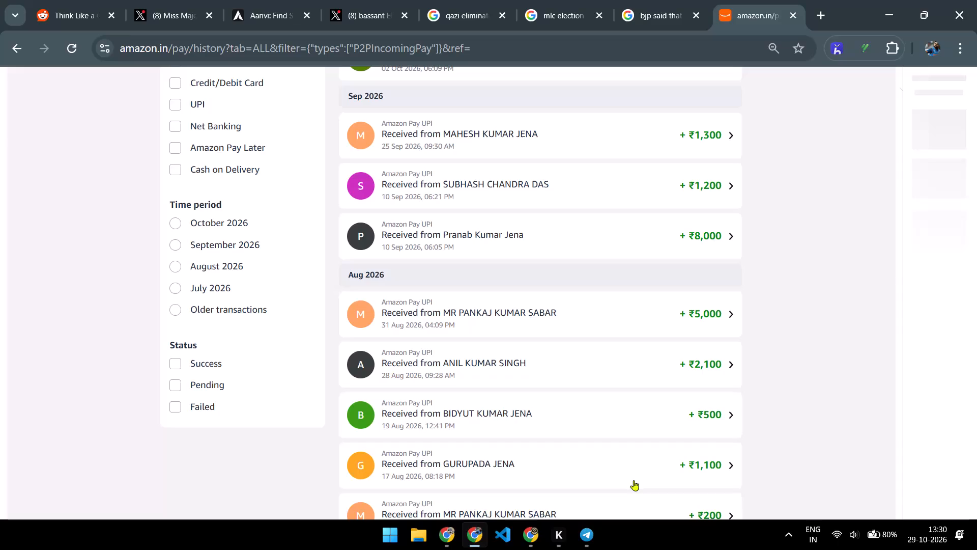
Switch from the Amazon Pay history to the other Chrome window and bring up the Expenditures.xlsx workbook.
{"action": "left_click", "coordinate": [530, 538]}
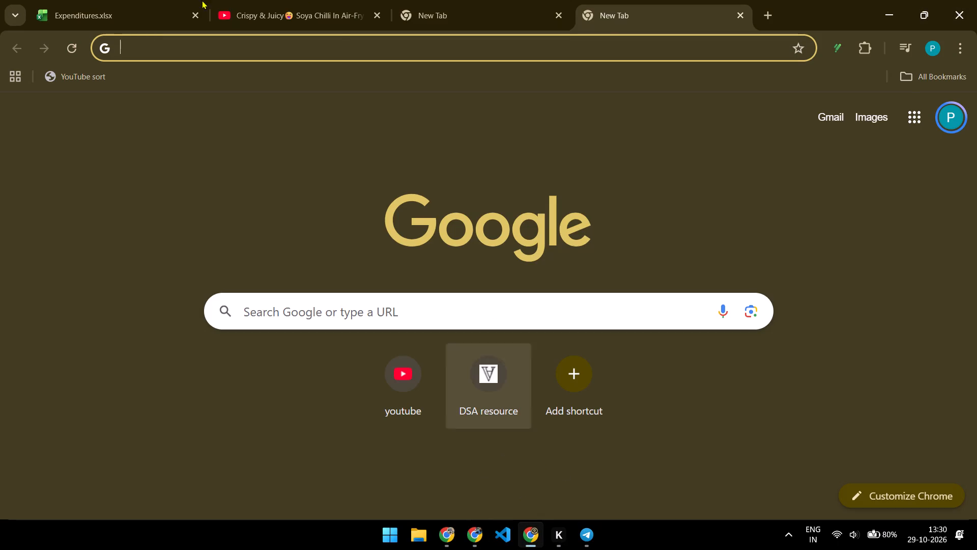
{"action": "left_click", "coordinate": [133, 0]}
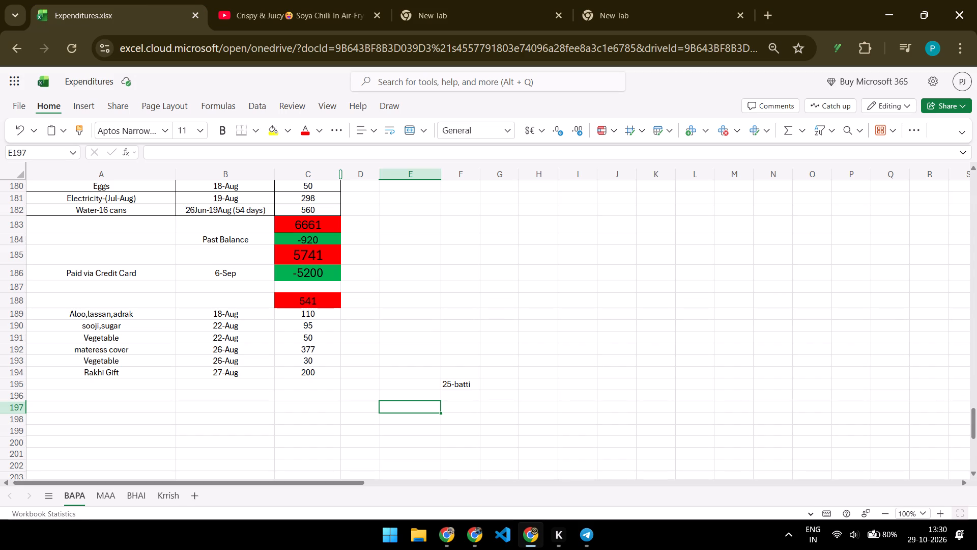
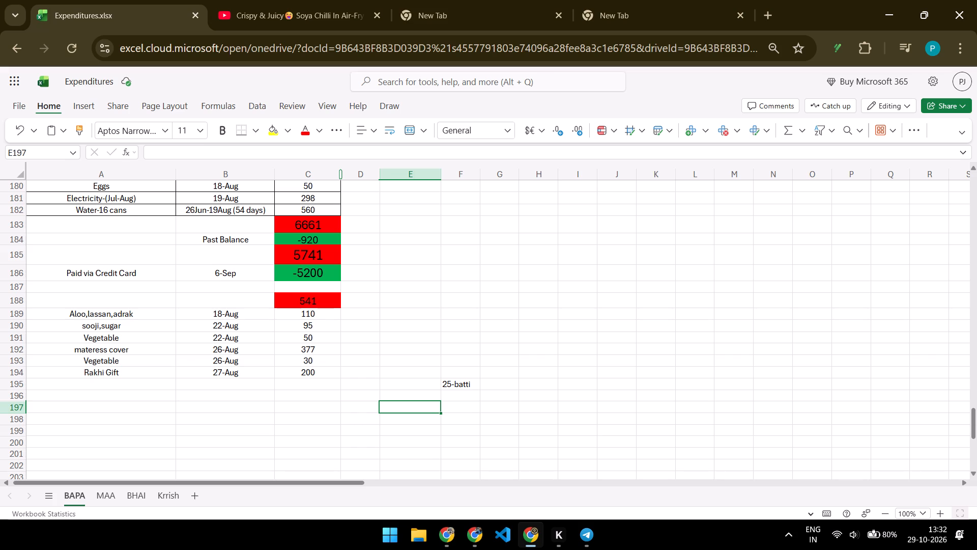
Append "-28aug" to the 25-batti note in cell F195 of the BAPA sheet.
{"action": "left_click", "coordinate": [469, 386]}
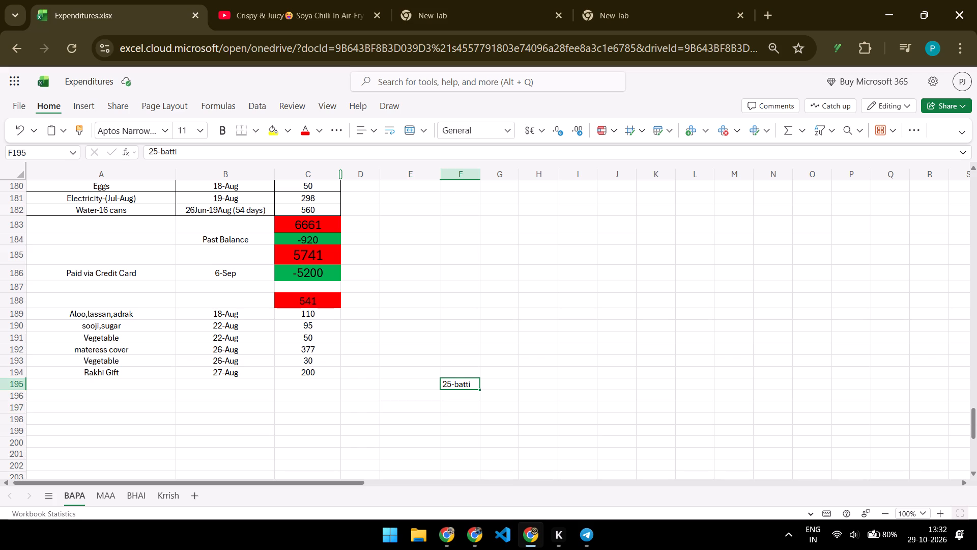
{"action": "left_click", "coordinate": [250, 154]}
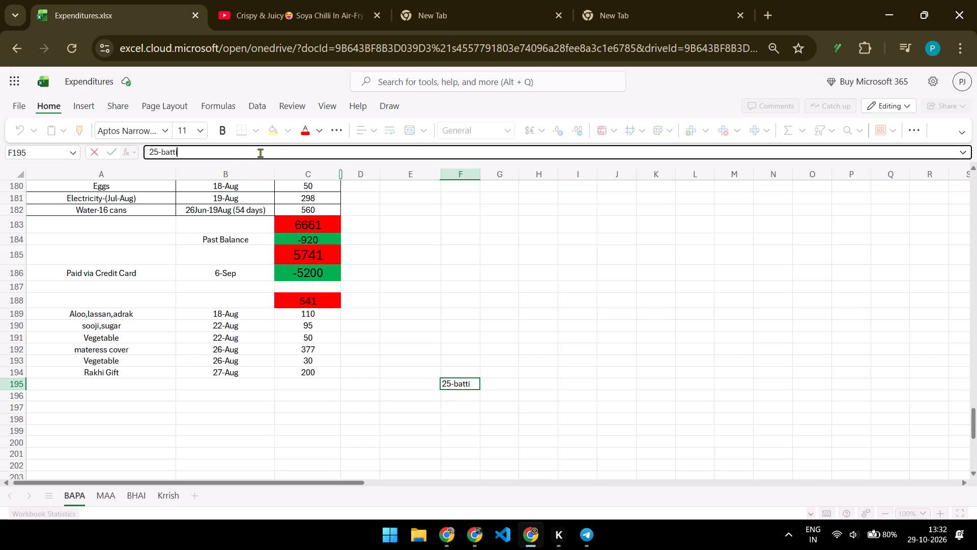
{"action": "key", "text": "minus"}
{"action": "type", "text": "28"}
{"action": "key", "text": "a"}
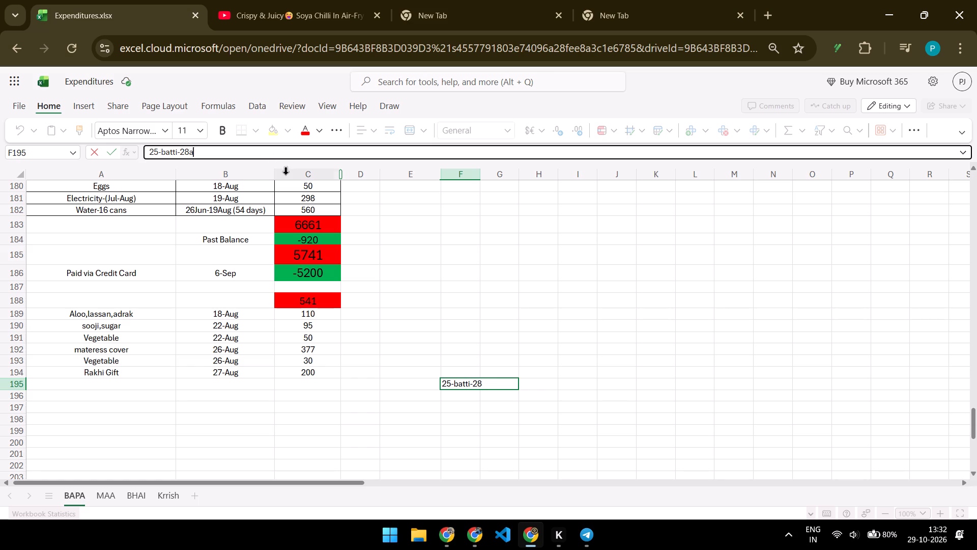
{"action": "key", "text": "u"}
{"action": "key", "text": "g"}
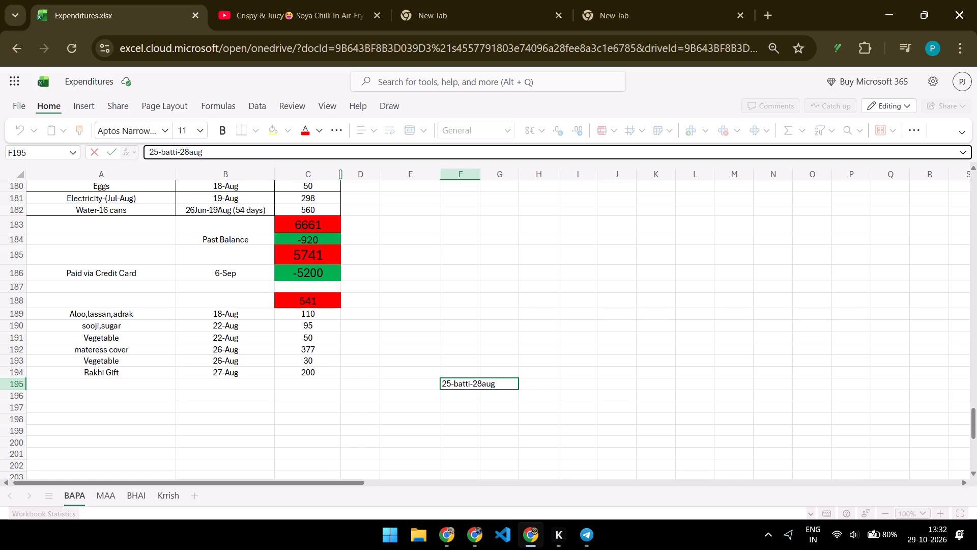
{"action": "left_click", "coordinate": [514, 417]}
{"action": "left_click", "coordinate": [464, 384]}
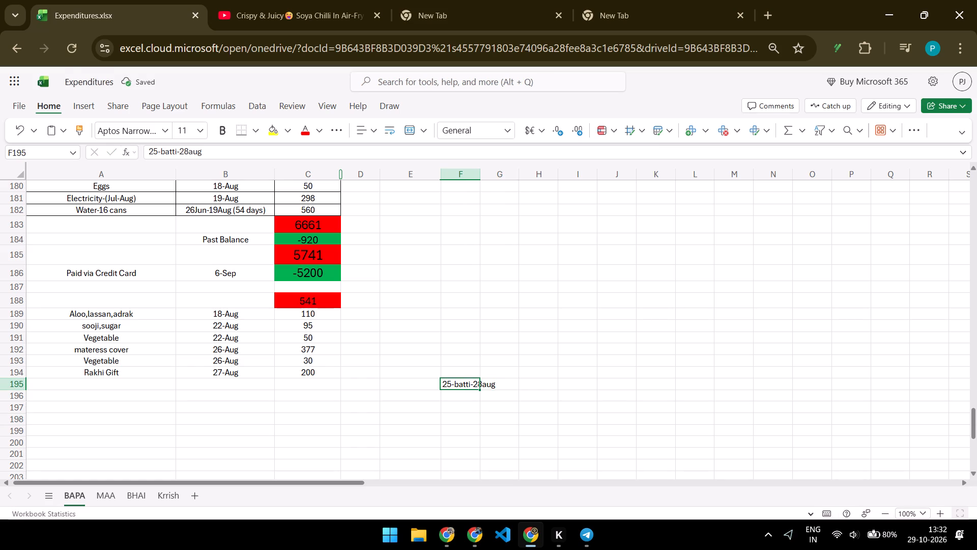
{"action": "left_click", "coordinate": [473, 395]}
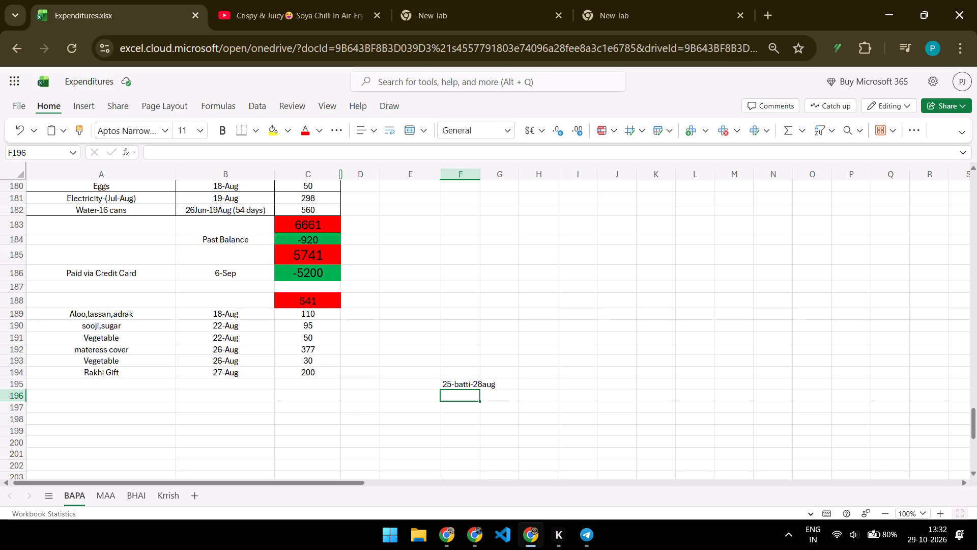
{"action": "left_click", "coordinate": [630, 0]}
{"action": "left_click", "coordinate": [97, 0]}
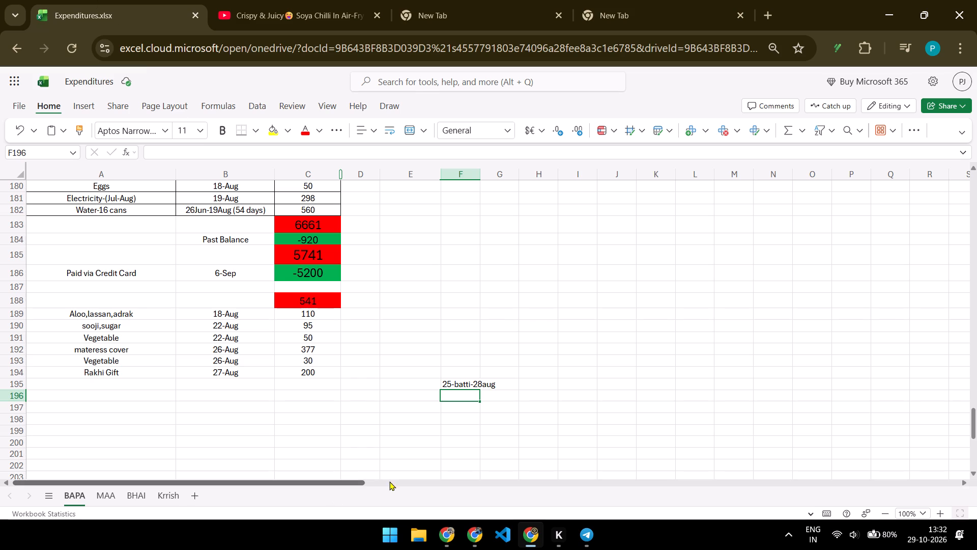
Enter 30-Aug as the date in row 195, below the Rakhi Gift entry.
{"action": "left_click", "coordinate": [117, 386]}
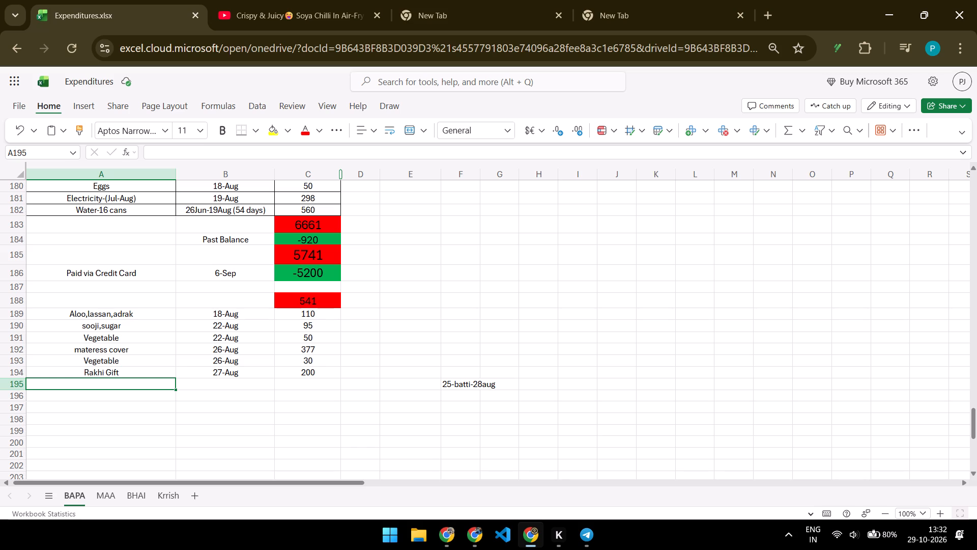
{"action": "left_click", "coordinate": [263, 387]}
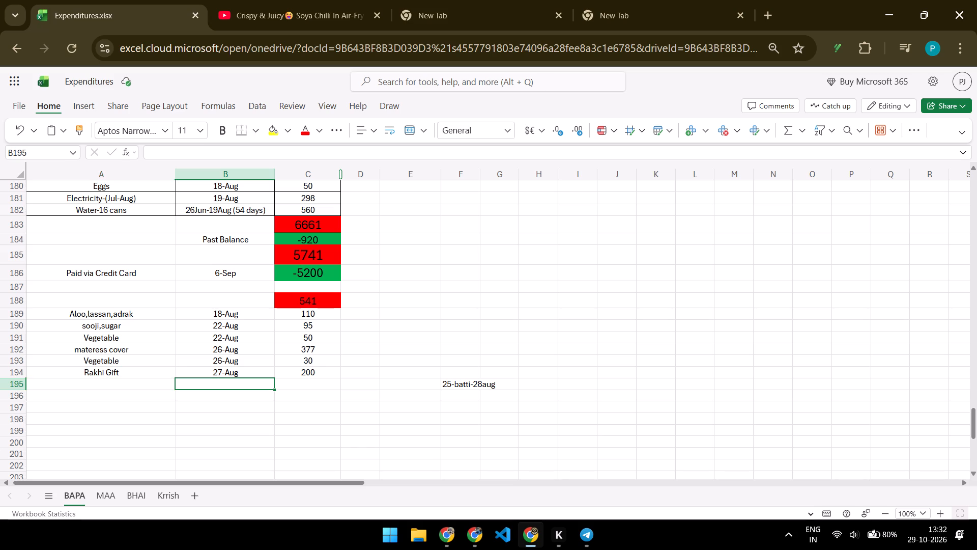
{"action": "type", "text": "30-"}
{"action": "type", "text": "au"}
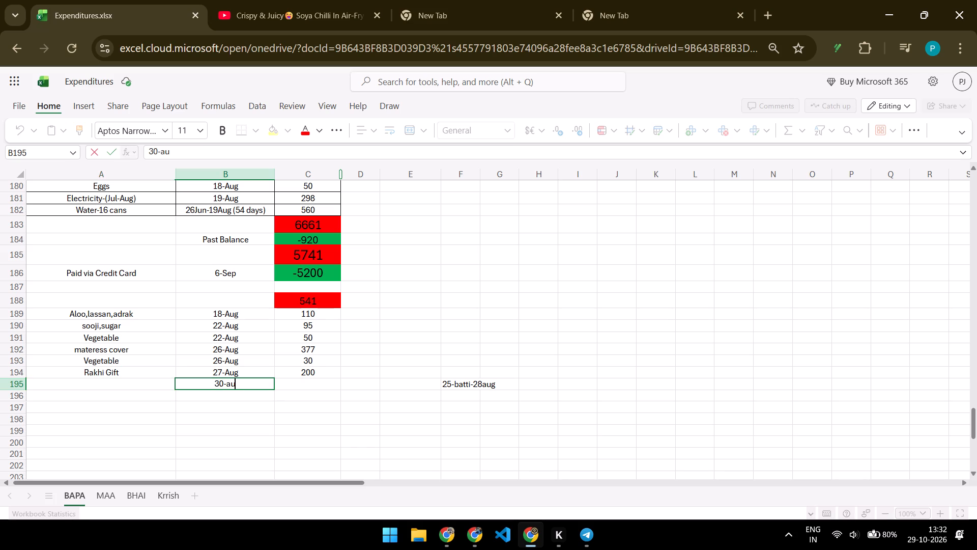
{"action": "key", "text": "g"}
Complete the row 195 expense with the item "Egg, agarbatti" and the amount 45.
{"action": "left_click", "coordinate": [120, 380]}
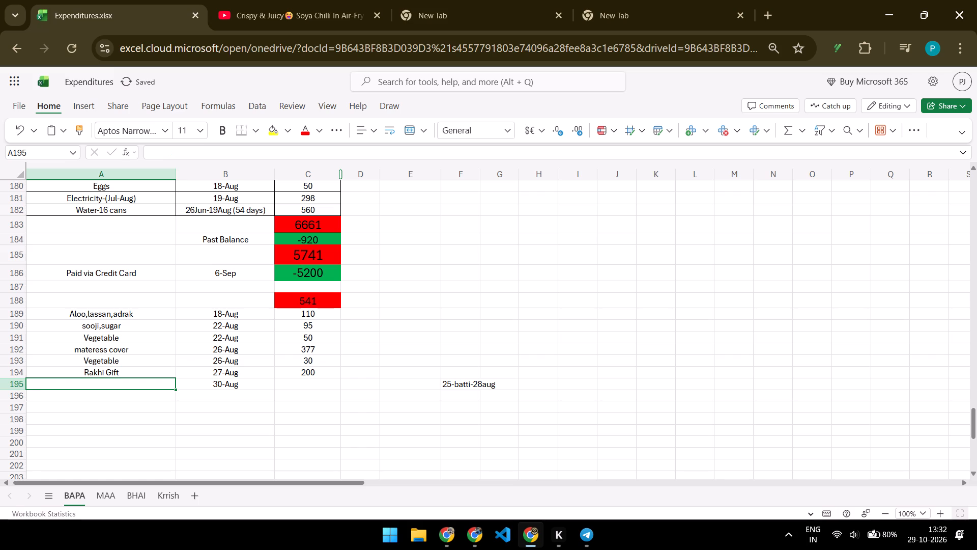
{"action": "type", "text": "anda"}
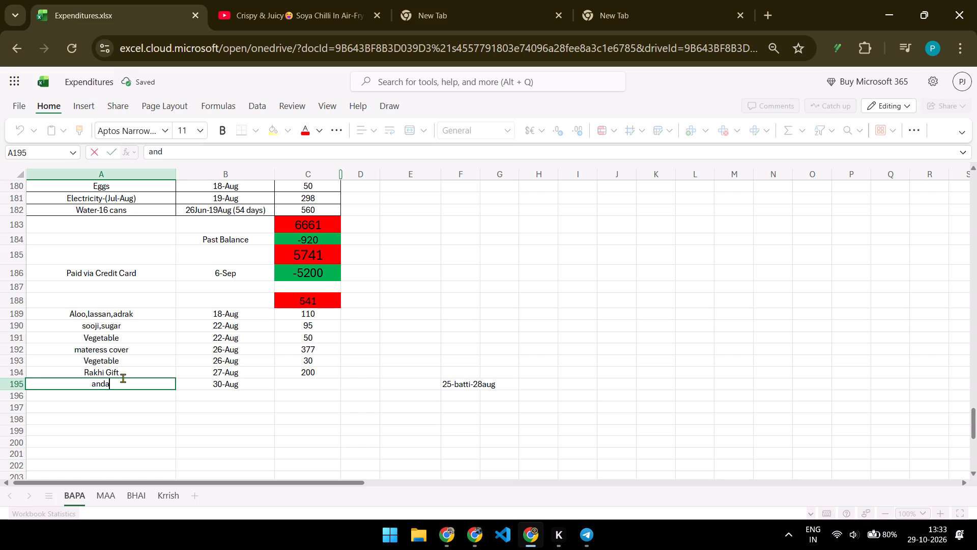
{"action": "key", "text": "comma"}
{"action": "key", "text": "space"}
{"action": "type", "text": "afg"}
{"action": "key", "text": "BackSpace"}
{"action": "key", "text": "BackSpace"}
{"action": "type", "text": "garbatti"}
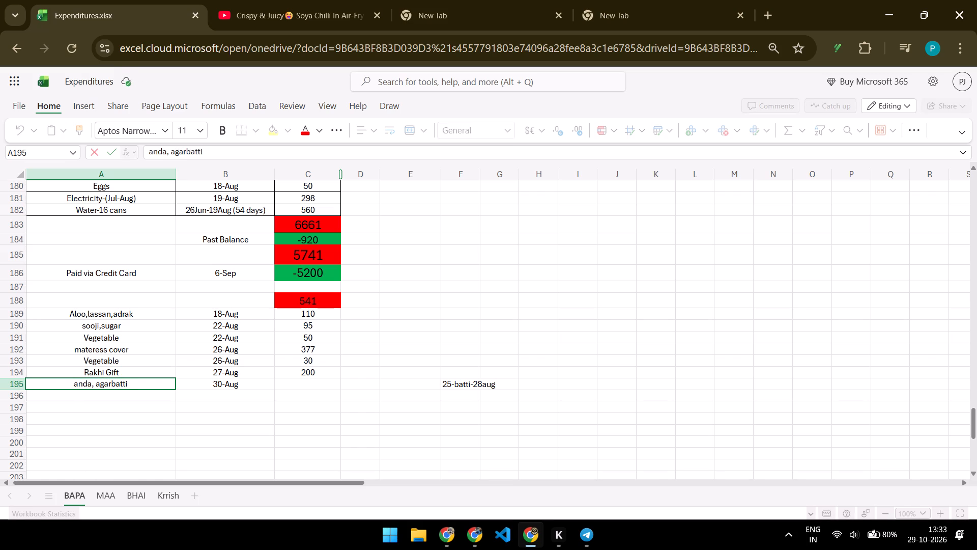
{"action": "left_click", "coordinate": [92, 385]}
{"action": "key", "text": "BackSpace"}
{"action": "key", "text": "BackSpace"}
{"action": "key", "text": "BackSpace"}
{"action": "key", "text": "BackSpace"}
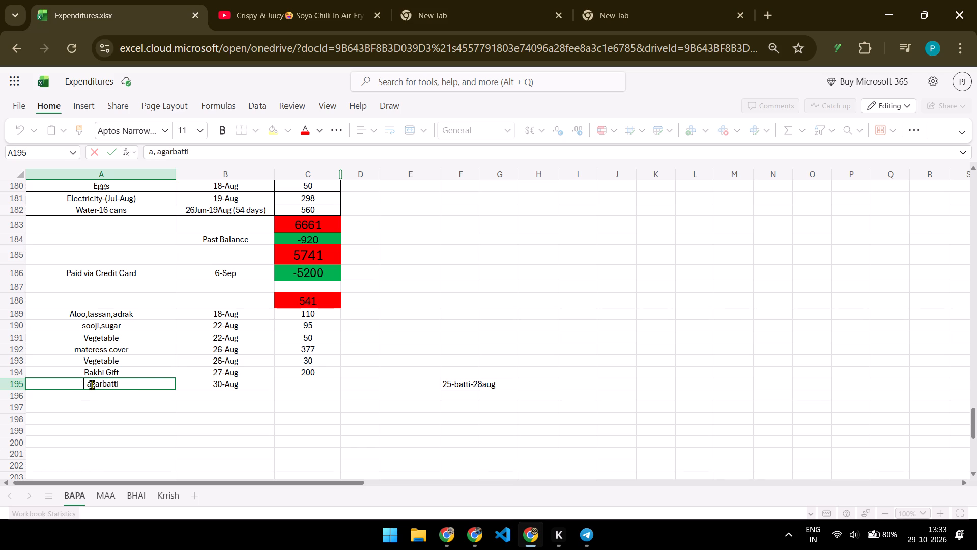
{"action": "type", "text": "Egg"}
{"action": "left_click", "coordinate": [298, 386]}
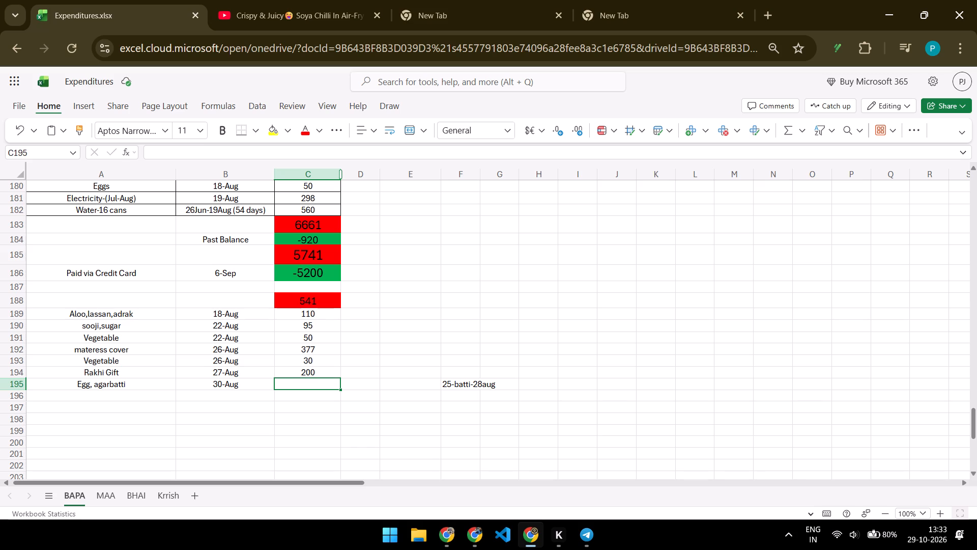
{"action": "type", "text": "45"}
Clear the batti note from cell F195.
{"action": "left_click", "coordinate": [463, 387]}
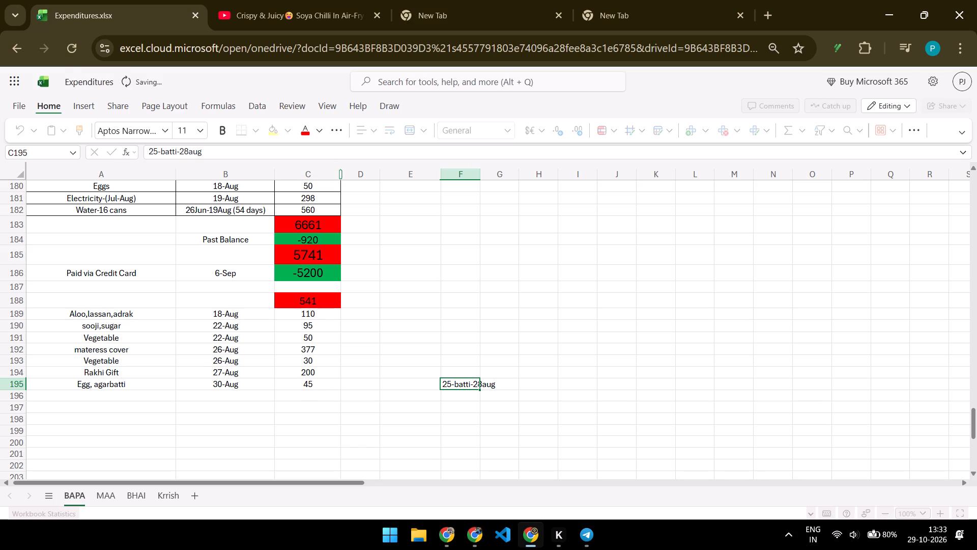
{"action": "key", "text": "Delete"}
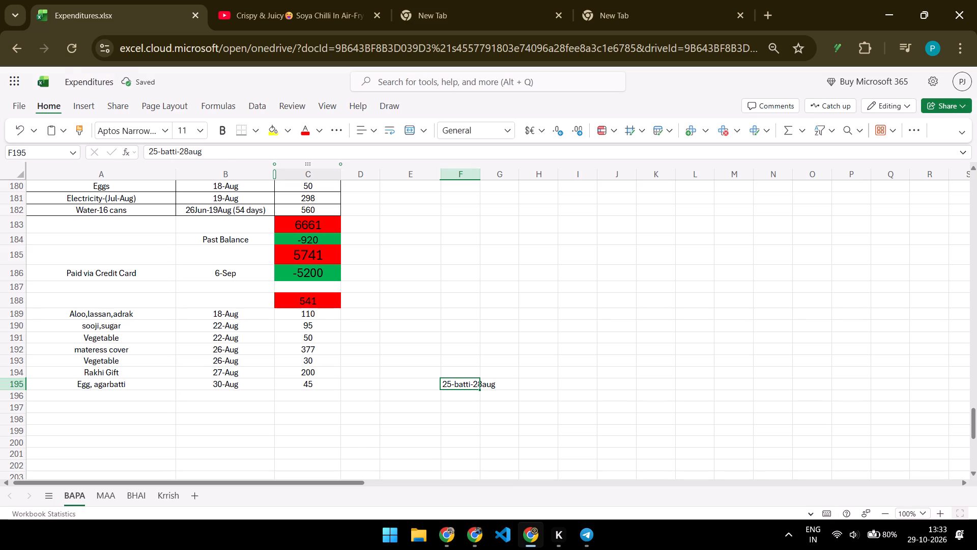
Record a vegetable expense in row 196, dated 1-Sep, with the amount 100.
{"action": "left_click", "coordinate": [117, 396]}
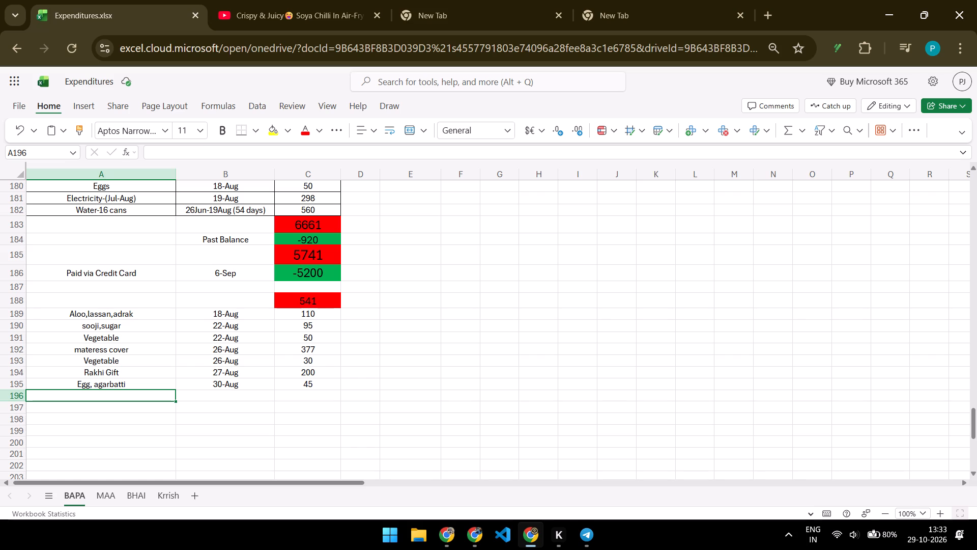
{"action": "key", "text": "v"}
{"action": "type", "text": "eget"}
{"action": "left_click", "coordinate": [143, 398]}
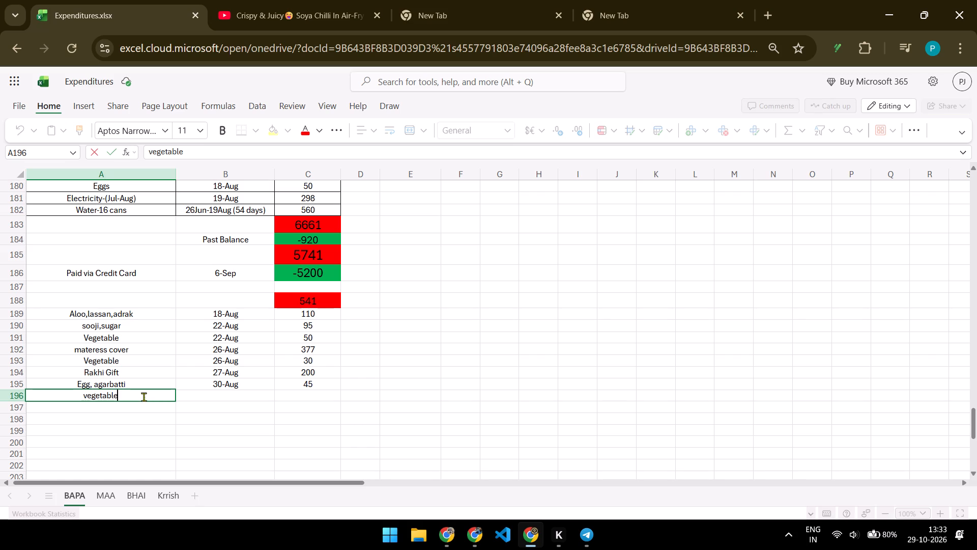
{"action": "left_click", "coordinate": [221, 395]}
{"action": "type", "text": "1-"}
{"action": "key", "text": "s"}
{"action": "key", "text": "e"}
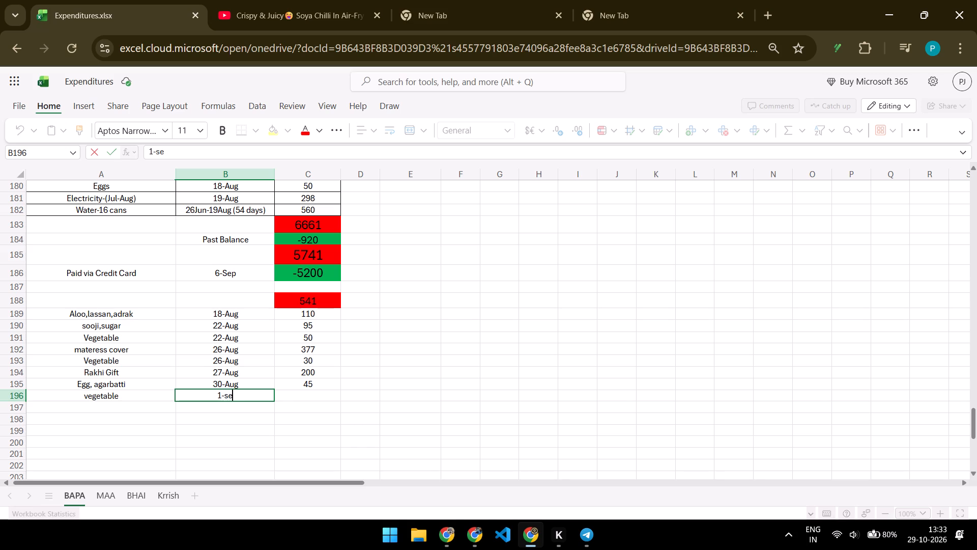
{"action": "key", "text": "p"}
{"action": "left_click", "coordinate": [313, 392]}
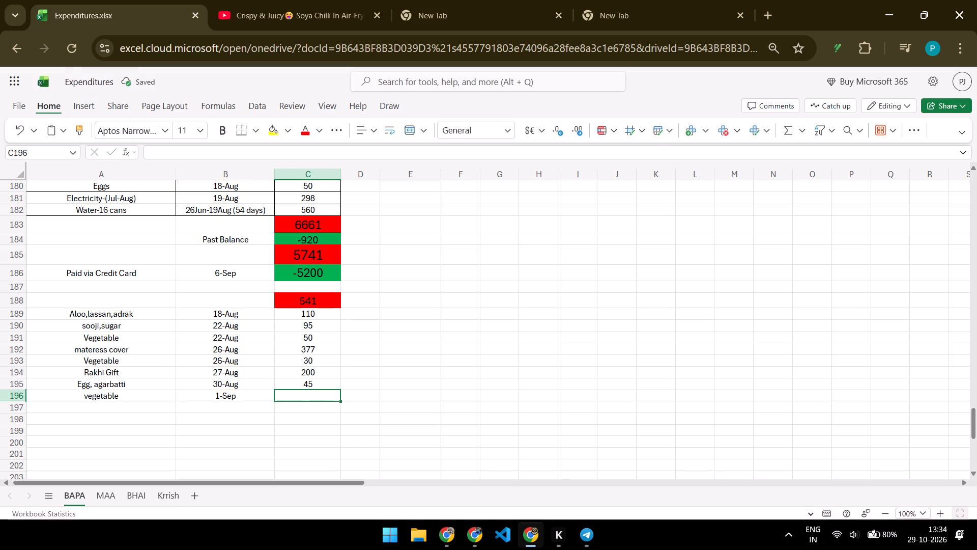
{"action": "key", "text": "1"}
{"action": "key", "text": "0"}
{"action": "key", "text": "0"}
Record an LPG expense in row 197, dated 5-Sep, with the amount 970.
{"action": "left_click", "coordinate": [108, 405]}
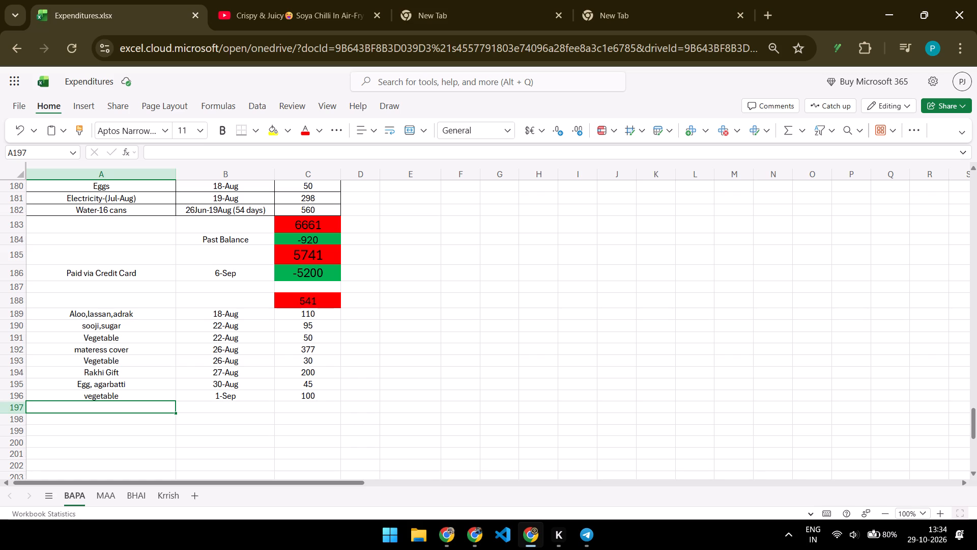
{"action": "type", "text": "LP"}
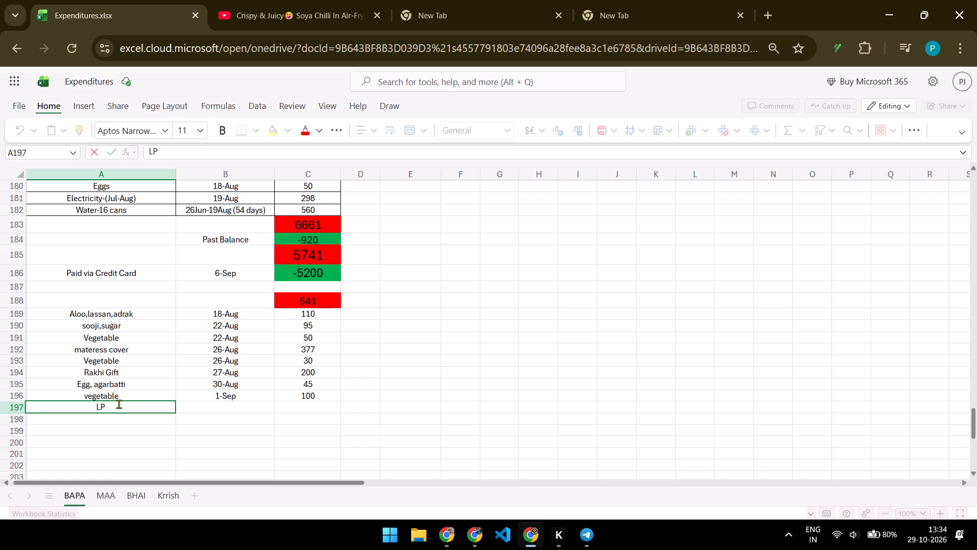
{"action": "key", "text": "shift+g"}
{"action": "left_click", "coordinate": [209, 404]}
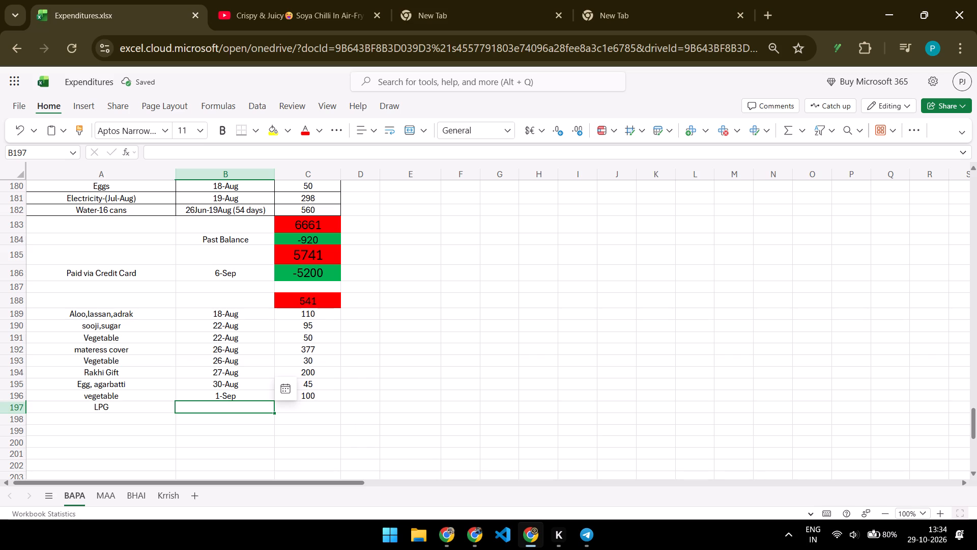
{"action": "key", "text": "5"}
{"action": "key", "text": "minus"}
{"action": "type", "text": "sep"}
{"action": "left_click", "coordinate": [301, 409]}
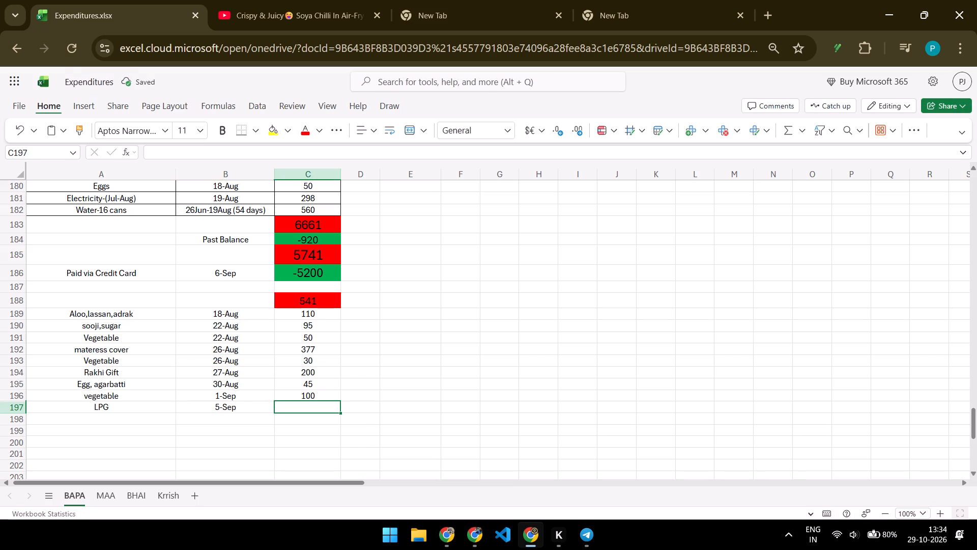
{"action": "type", "text": "970"}
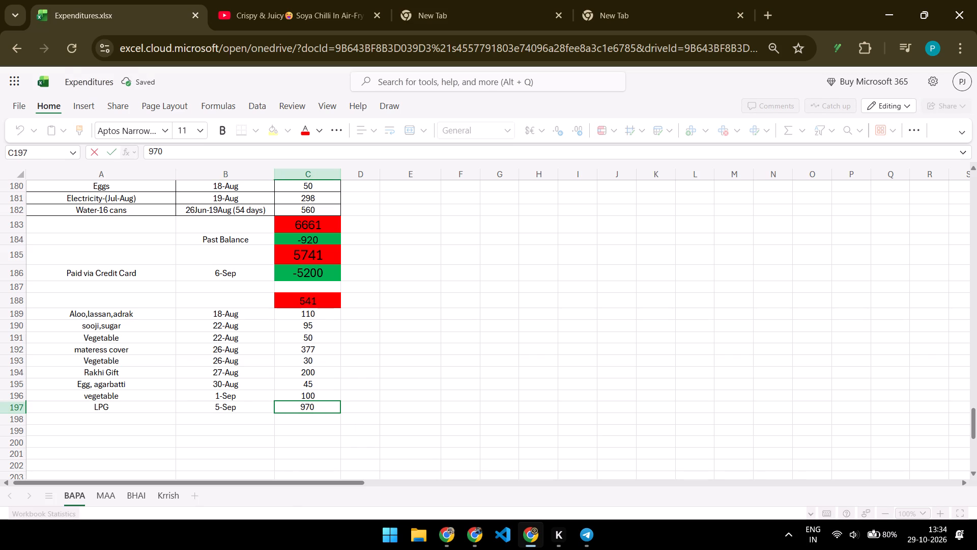
{"action": "left_click", "coordinate": [82, 416]}
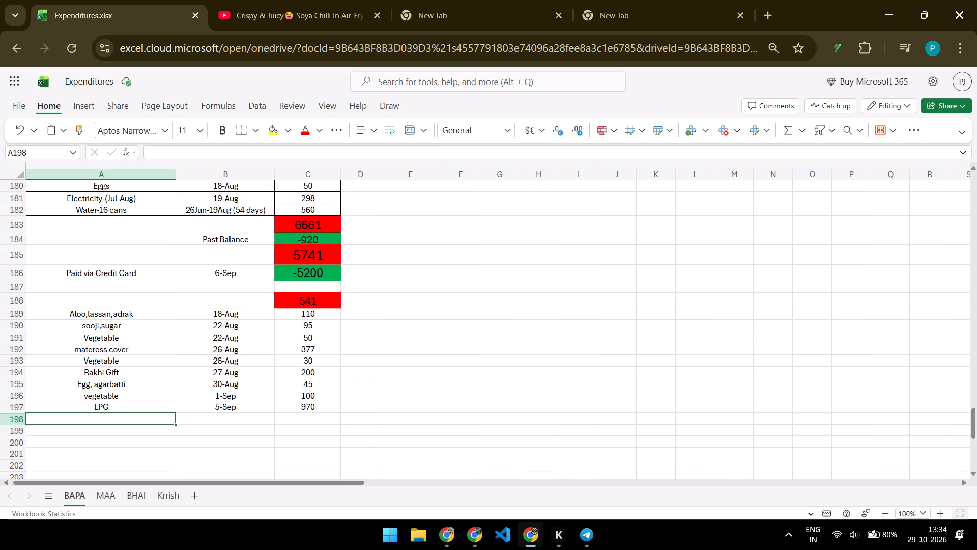
Switch from the Expenditures workbook to the last open blank new-tab page.
{"action": "left_click", "coordinate": [628, 22]}
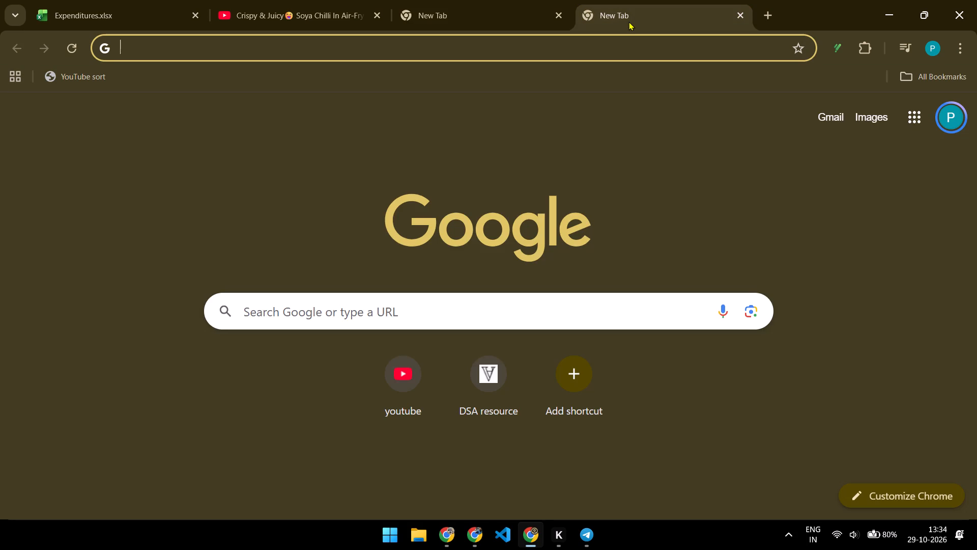
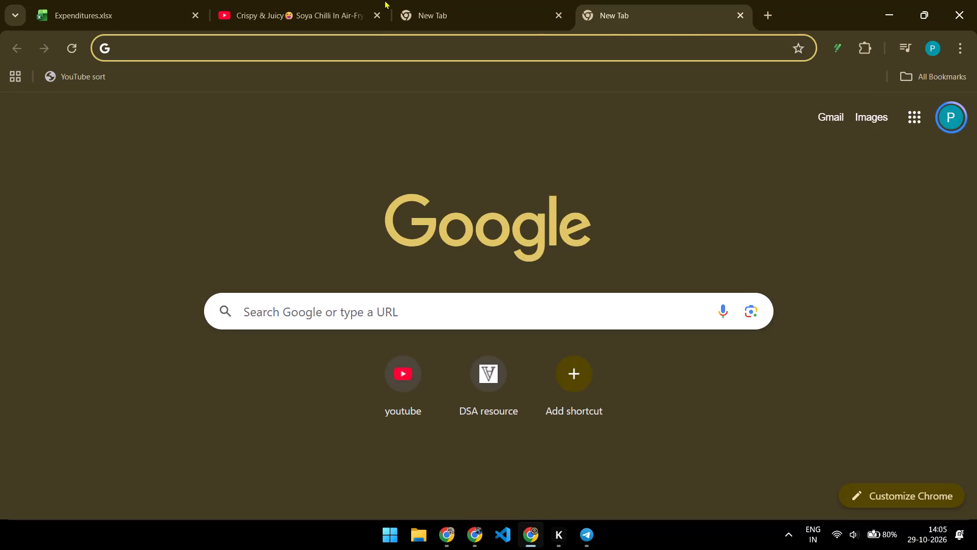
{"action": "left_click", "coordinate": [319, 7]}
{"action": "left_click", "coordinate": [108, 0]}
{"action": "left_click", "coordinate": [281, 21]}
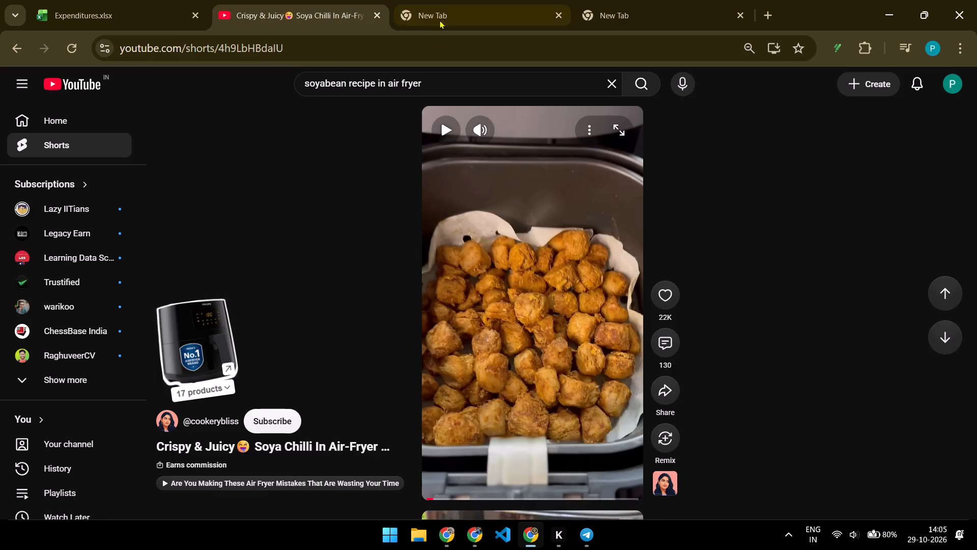
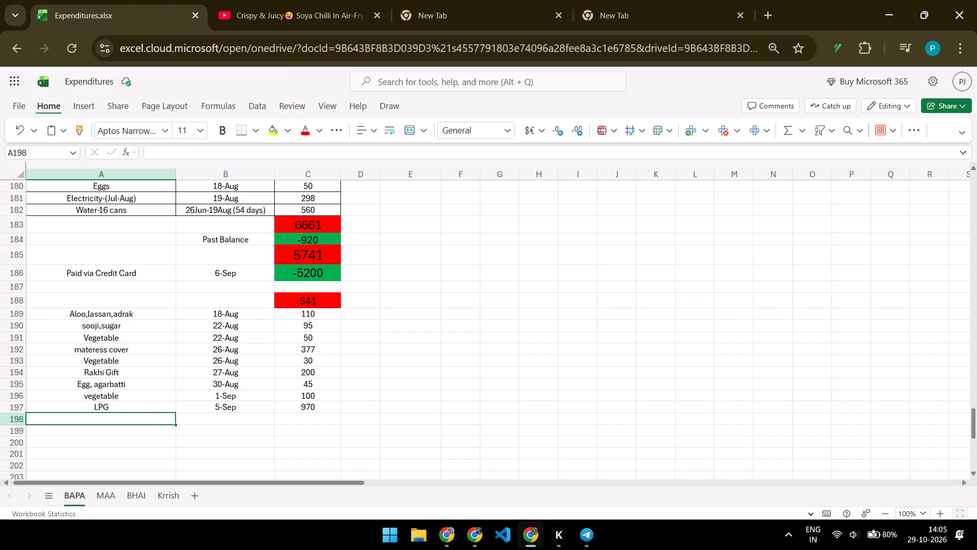
Enter medicine as the expense item in row 198, directly below the LPG entry.
{"action": "left_click", "coordinate": [130, 417]}
Add a medicine expense of 50 dated 8-sep in row 198, below the LPG entry.
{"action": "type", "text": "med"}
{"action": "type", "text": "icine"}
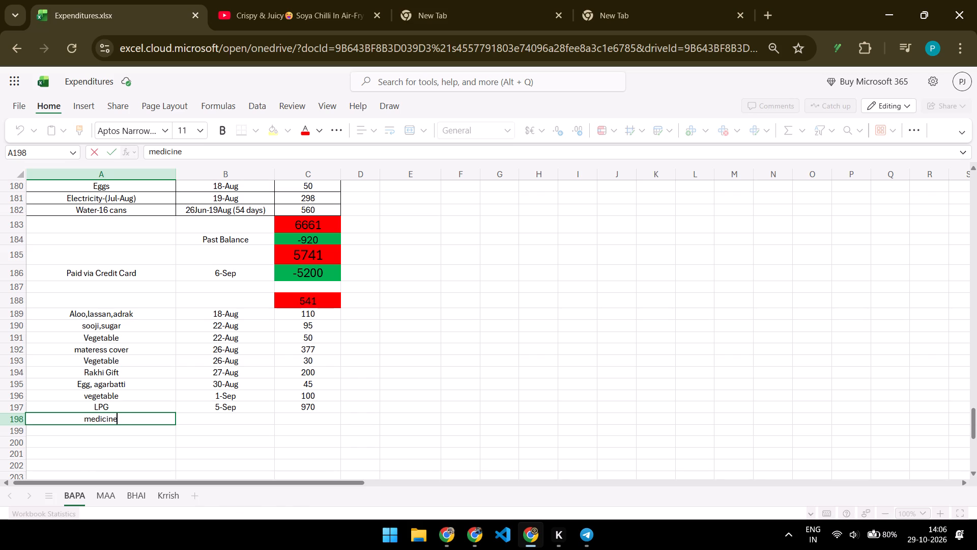
{"action": "left_click", "coordinate": [304, 418]}
{"action": "type", "text": "50"}
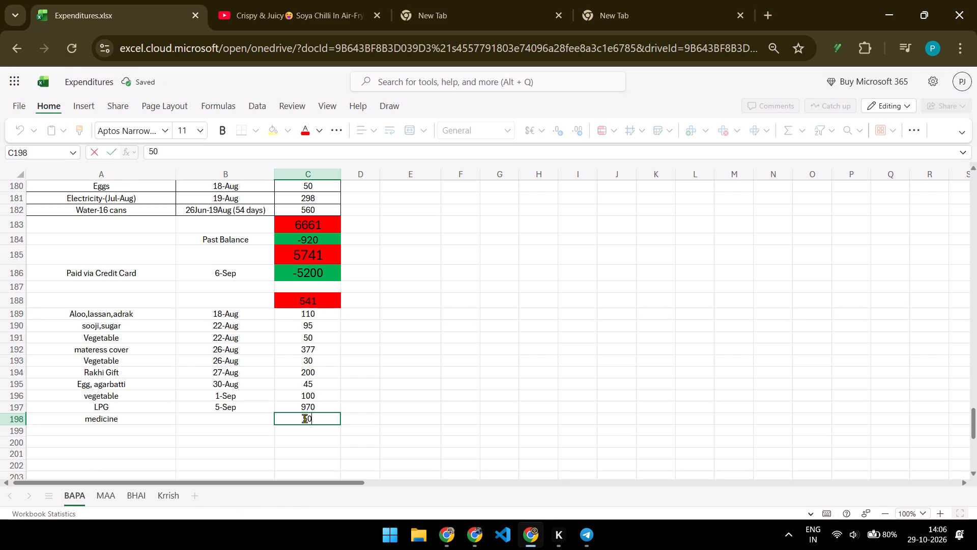
{"action": "left_click", "coordinate": [253, 416]}
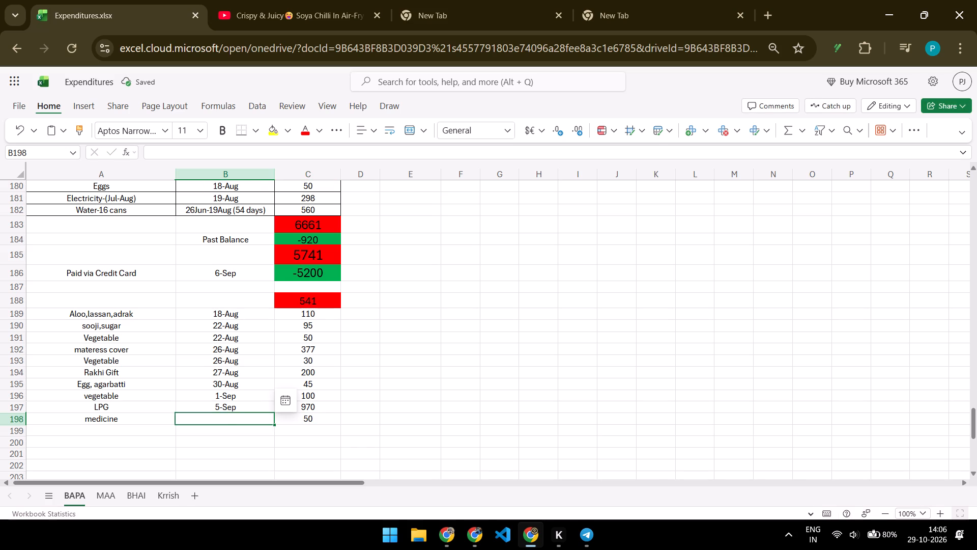
{"action": "type", "text": "8-"}
{"action": "type", "text": "sep"}
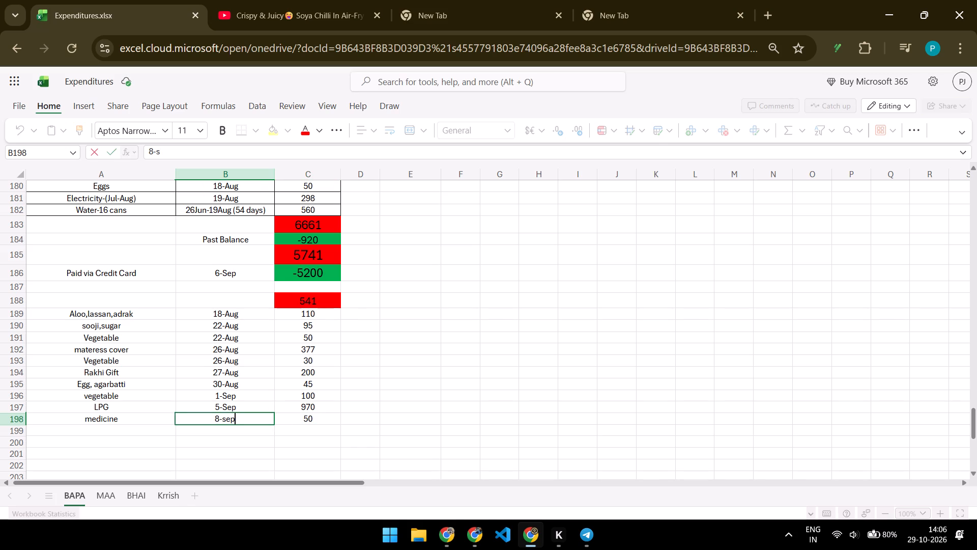
{"action": "left_click", "coordinate": [127, 424]}
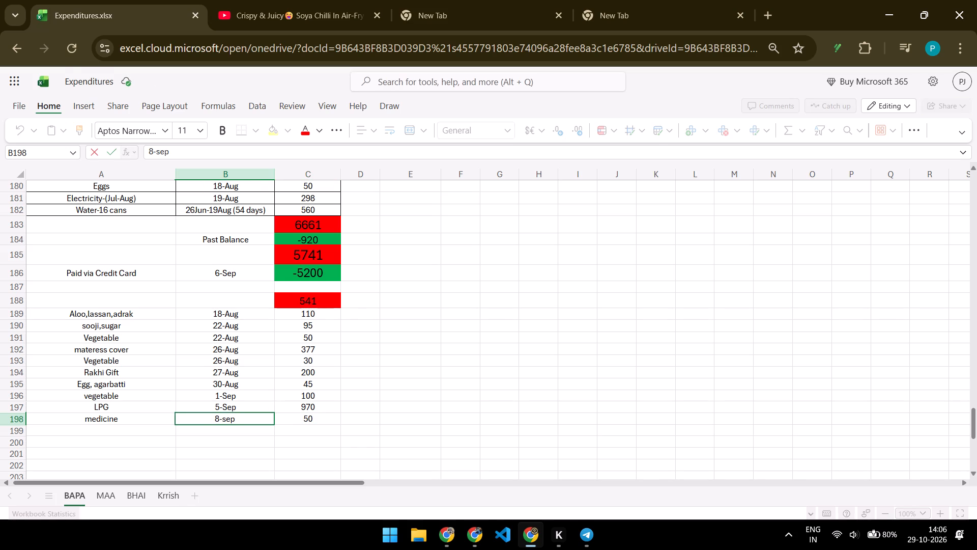
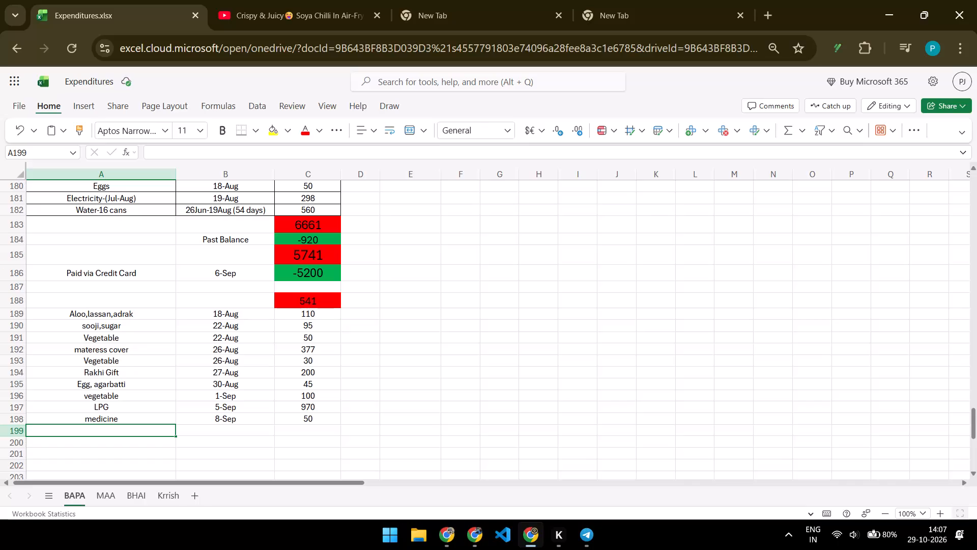
Add a sooji,masale expense of 42 dated 11-sep in row 199, below the medicine entry.
{"action": "left_click", "coordinate": [123, 431]}
{"action": "type", "text": "soo"}
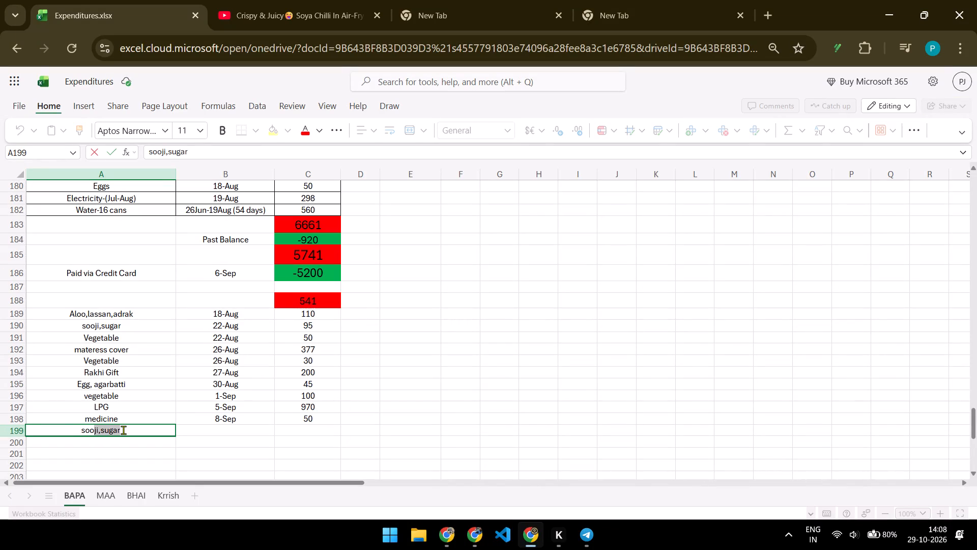
{"action": "type", "text": "ji"}
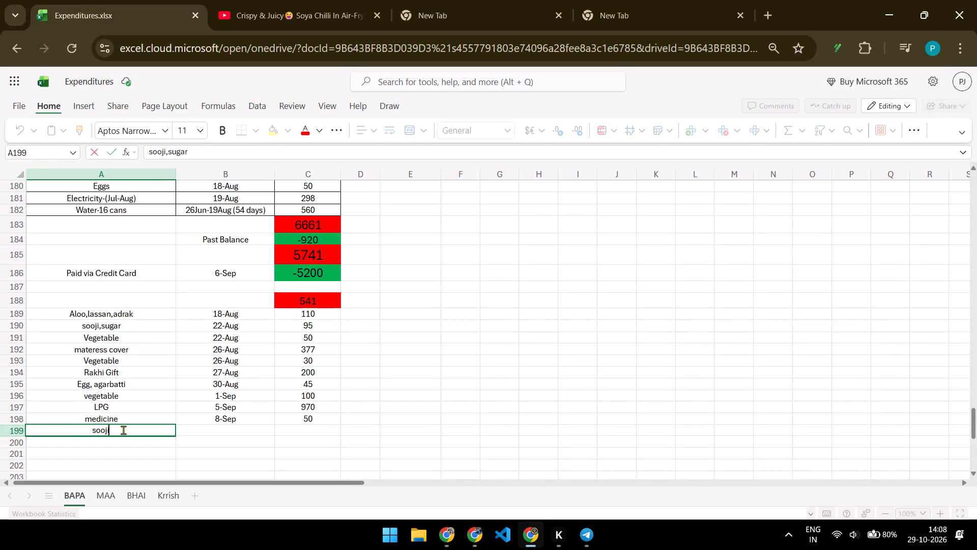
{"action": "type", "text": ",masale"}
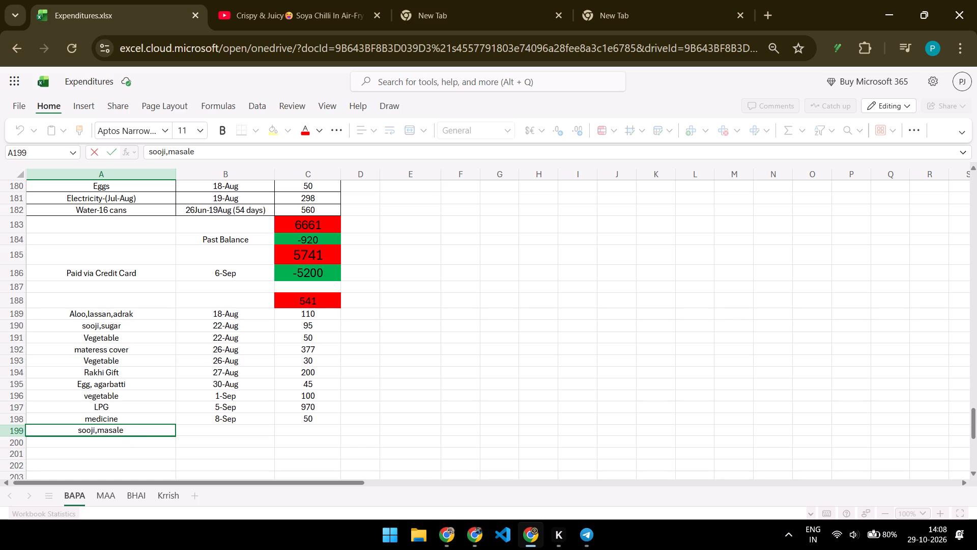
{"action": "left_click", "coordinate": [237, 431]}
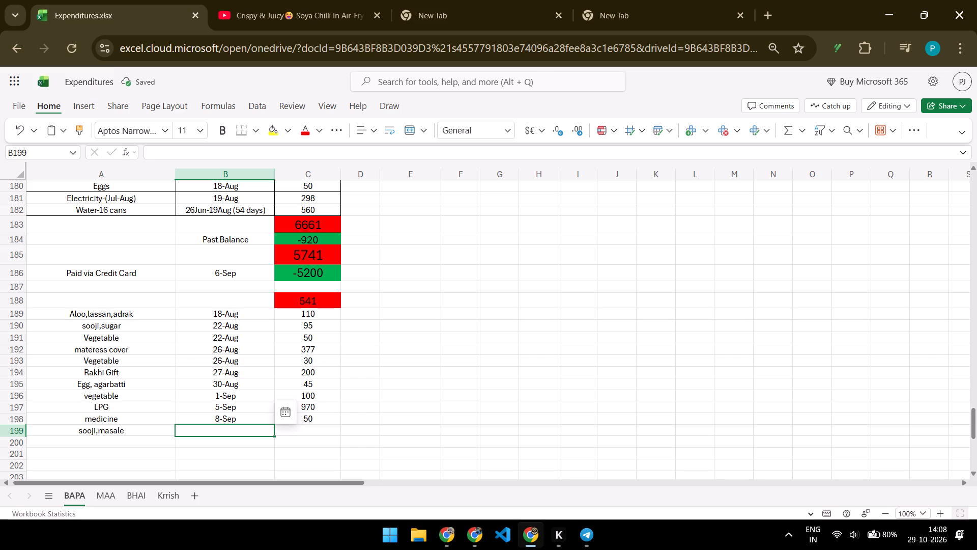
{"action": "key", "text": "1"}
{"action": "type", "text": "1-"}
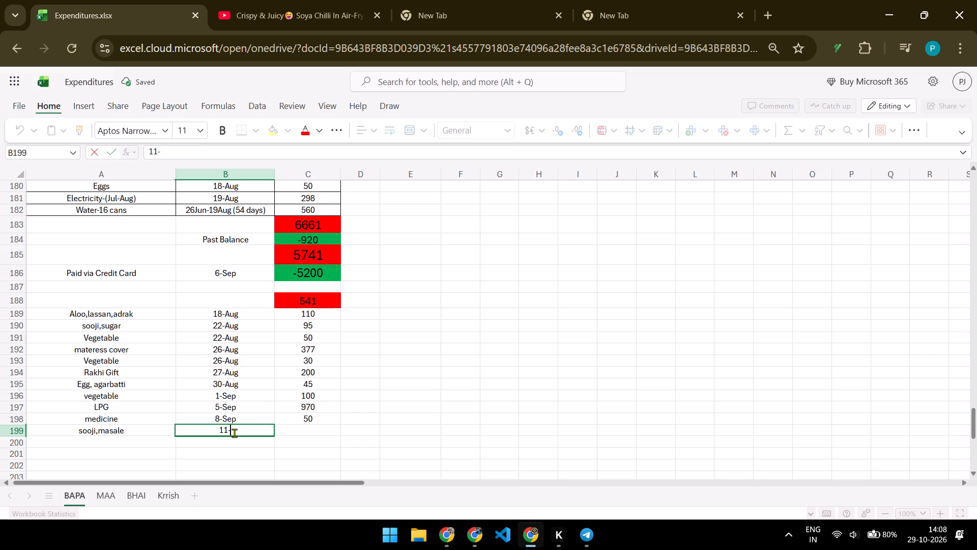
{"action": "type", "text": "sep"}
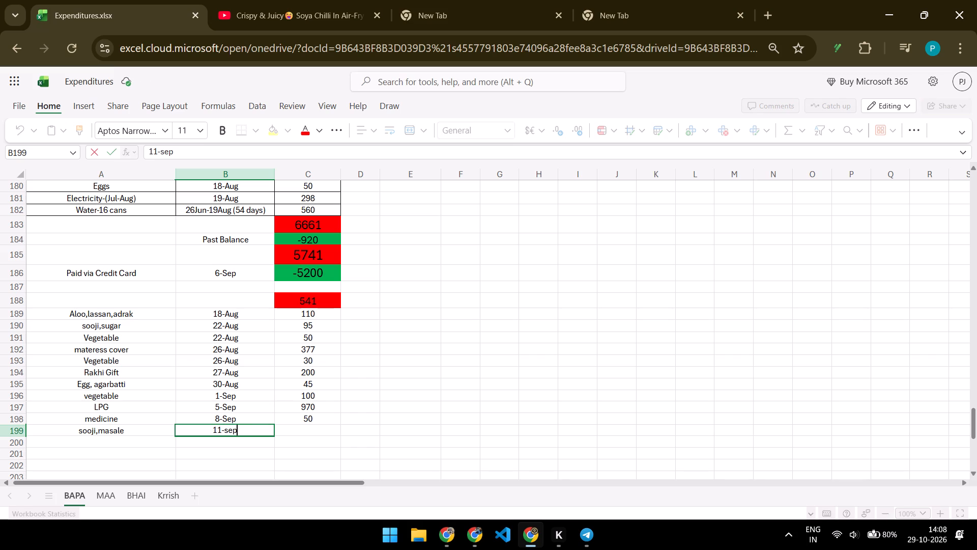
{"action": "left_click", "coordinate": [298, 433]}
{"action": "key", "text": "4"}
{"action": "key", "text": "2"}
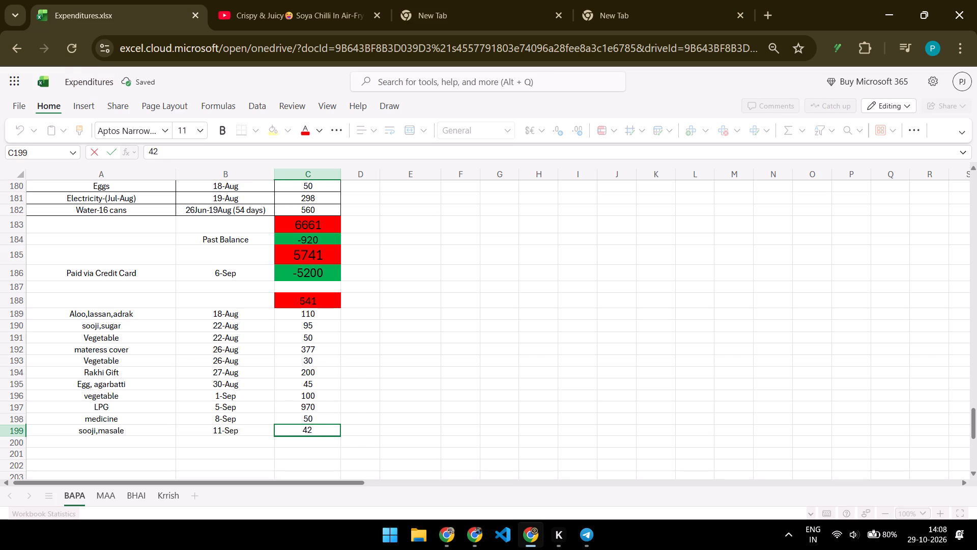
{"action": "left_click", "coordinate": [139, 444]}
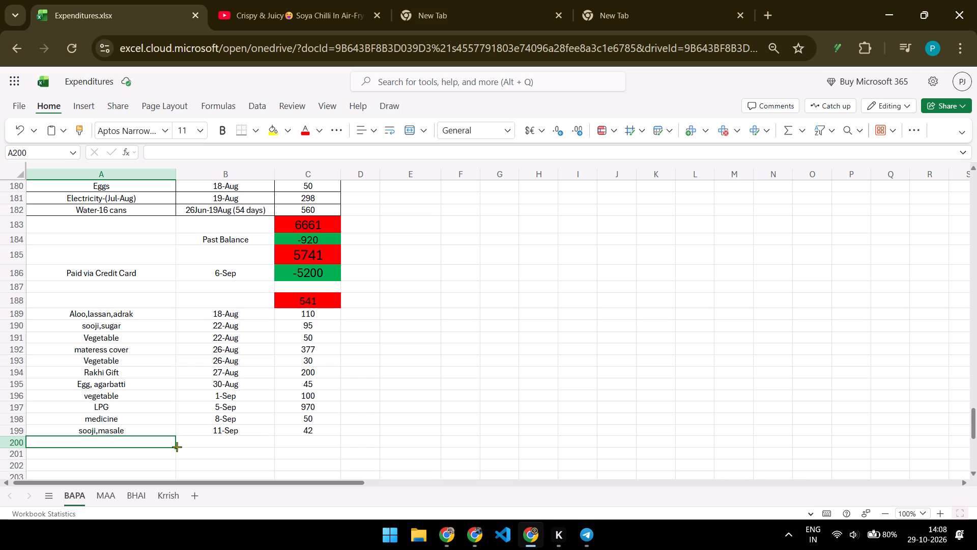
Enter the heading "sep end term" in cell H187, in the empty area beside the expense list.
{"action": "left_click", "coordinate": [569, 259]}
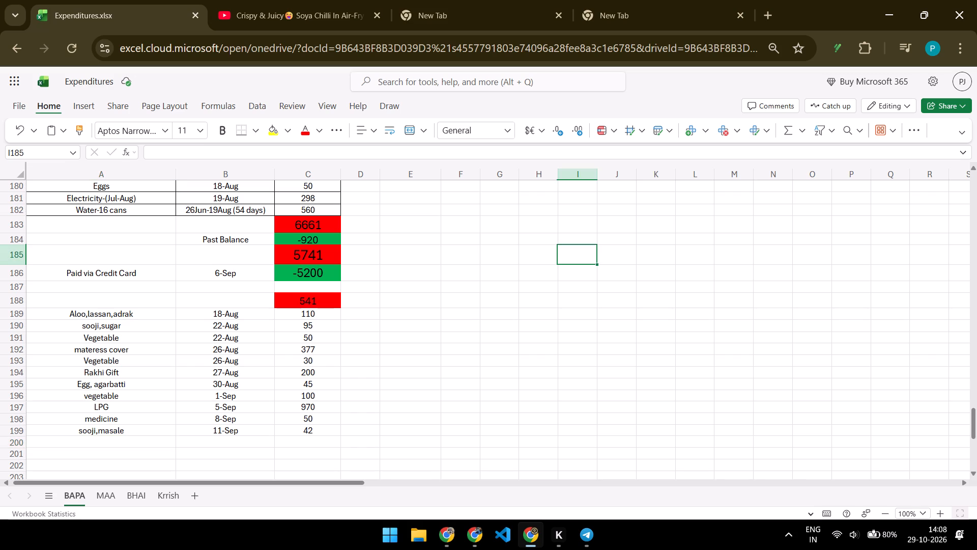
{"action": "left_click", "coordinate": [534, 288]}
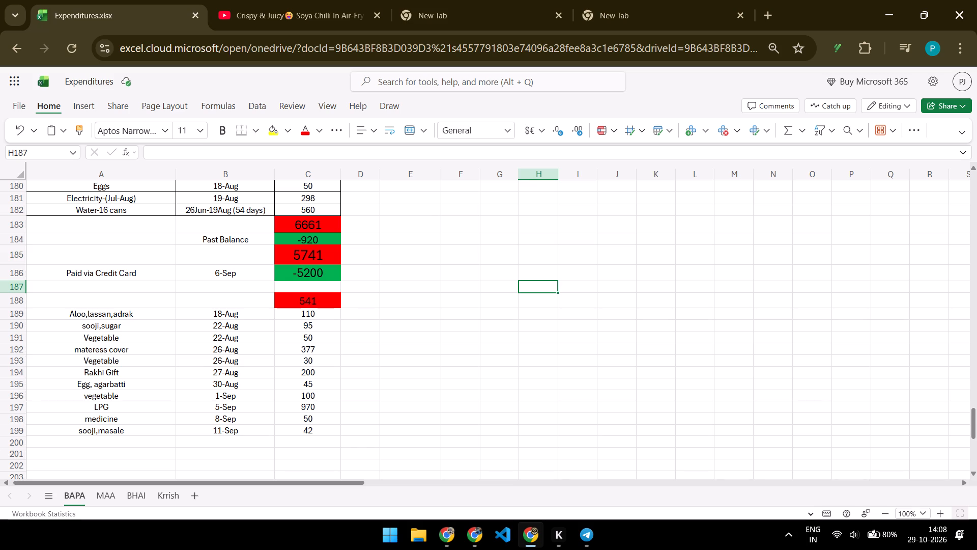
{"action": "type", "text": "sep end"}
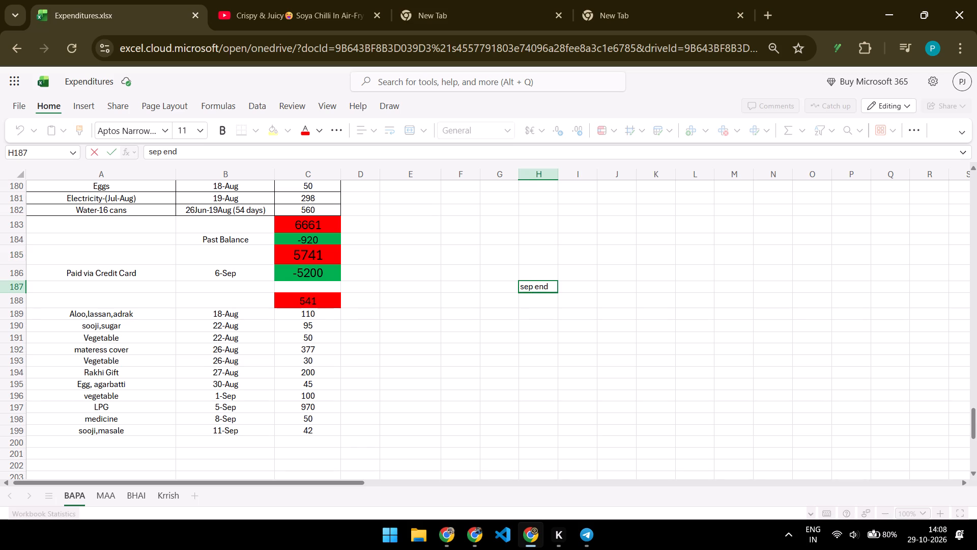
{"action": "key", "text": "space"}
{"action": "type", "text": "term"}
{"action": "key", "text": "Return"}
{"action": "key", "text": "Return"}
{"action": "key", "text": "Return"}
{"action": "key", "text": "Return"}
{"action": "key", "text": "Return"}
{"action": "key", "text": "Return"}
{"action": "key", "text": "Return"}
{"action": "key", "text": "Return"}
{"action": "key", "text": "Return"}
{"action": "key", "text": "Return"}
{"action": "key", "text": "Return"}
{"action": "key", "text": "Return"}
{"action": "key", "text": "Return"}
{"action": "key", "text": "Return"}
{"action": "key", "text": "Return"}
{"action": "key", "text": "Return"}
{"action": "key", "text": "Return"}
{"action": "key", "text": "Return"}
{"action": "key", "text": "Return"}
{"action": "key", "text": "Return"}
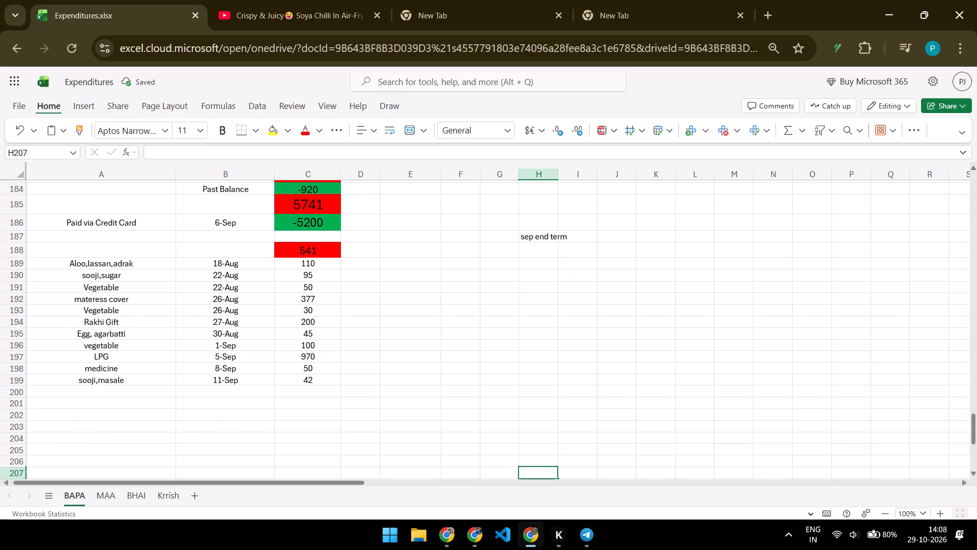
List the amounts 40, 50, 250, 42, 50 and 42 in cells H188 to H193, under the sep end term heading.
{"action": "left_click", "coordinate": [532, 255]}
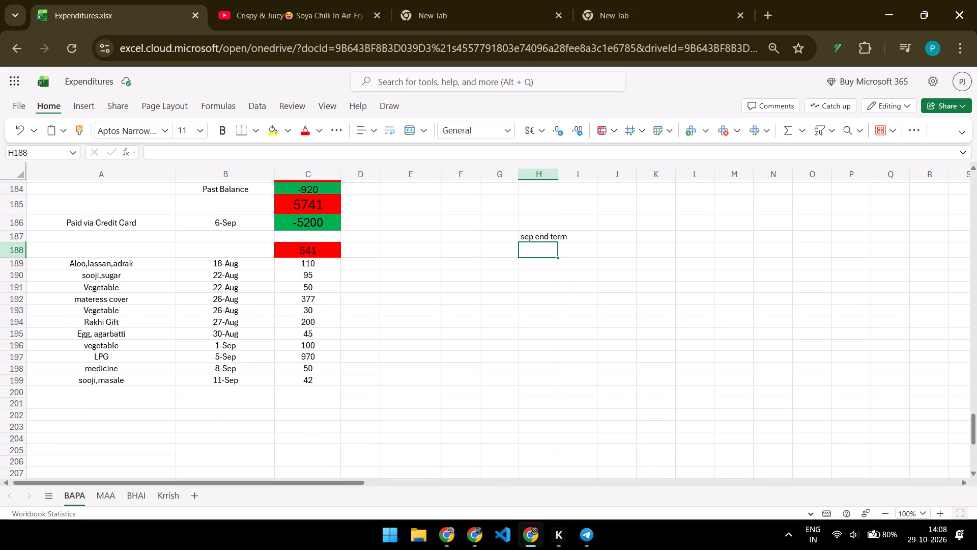
{"action": "key", "text": "4"}
{"action": "key", "text": "0"}
{"action": "left_click", "coordinate": [539, 262]}
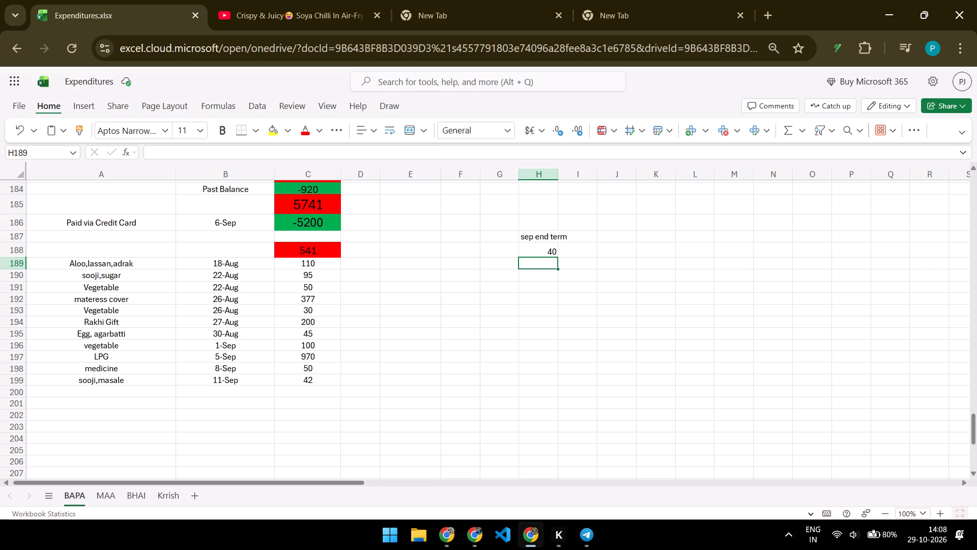
{"action": "type", "text": "50"}
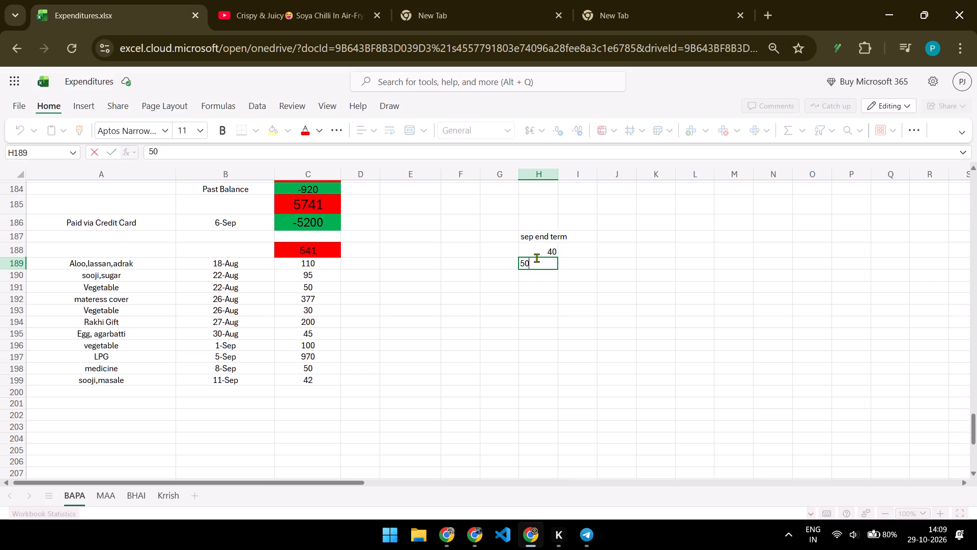
{"action": "key", "text": "Down"}
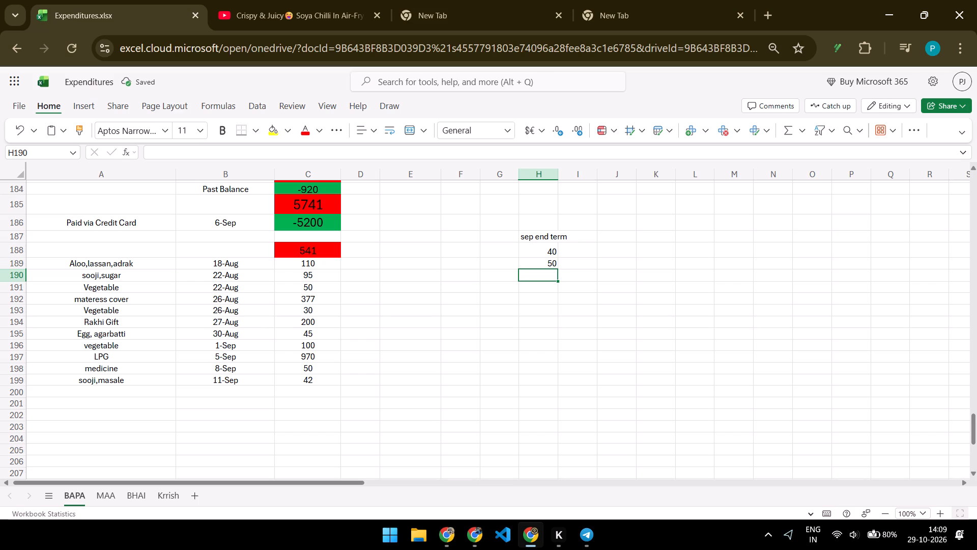
{"action": "type", "text": "250"}
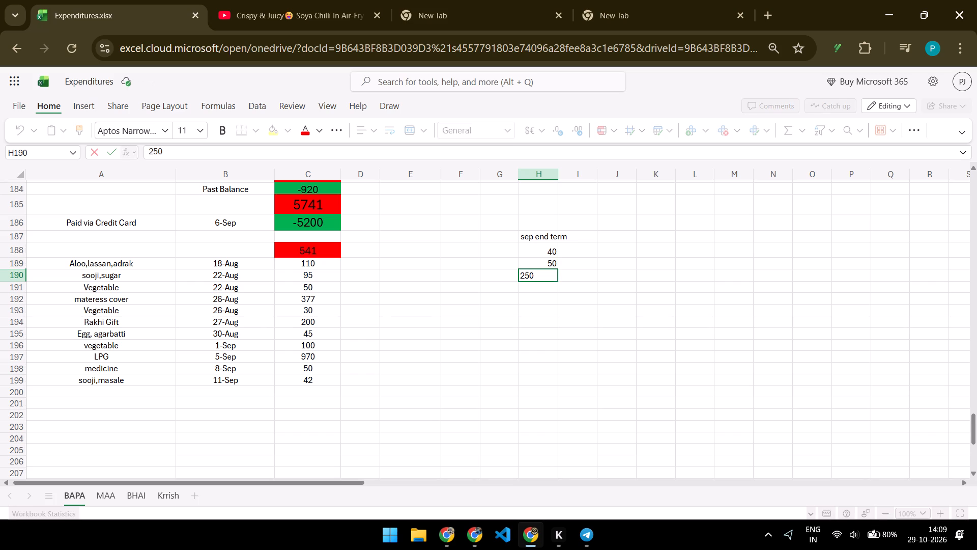
{"action": "key", "text": "Down"}
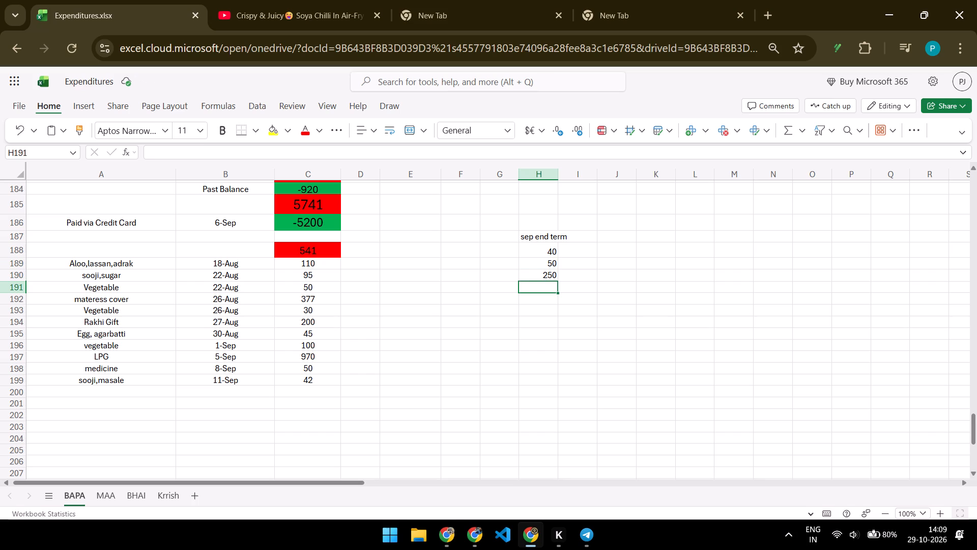
{"action": "type", "text": "42"}
{"action": "key", "text": "Down"}
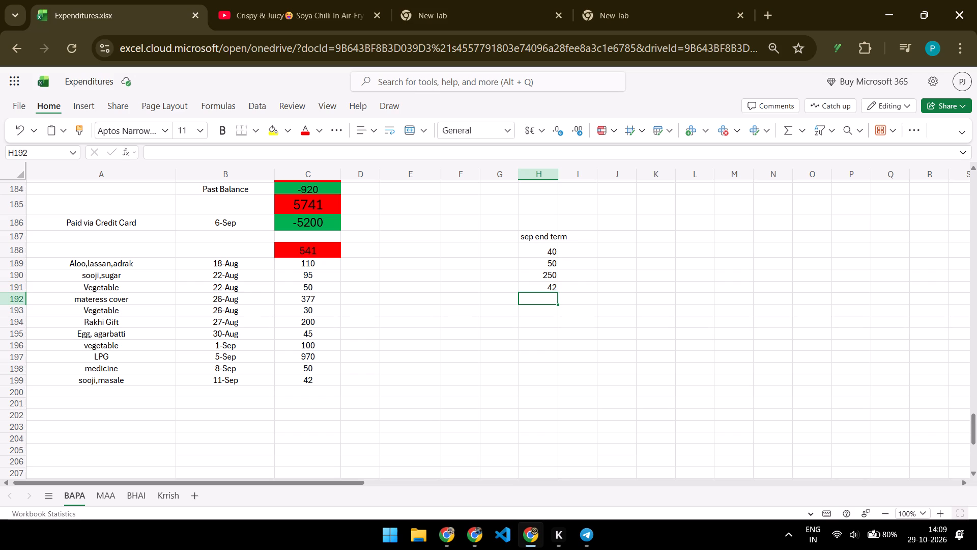
{"action": "type", "text": "50"}
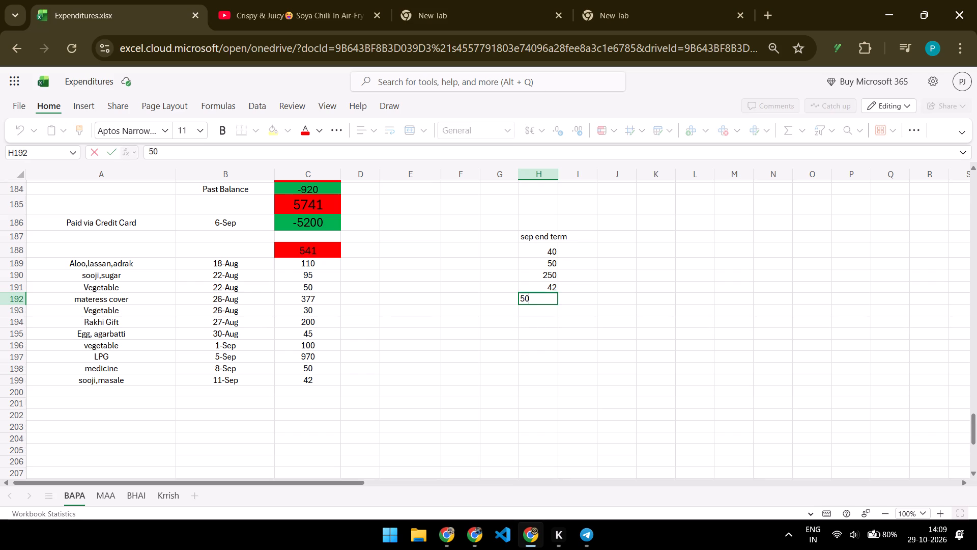
{"action": "key", "text": "Down"}
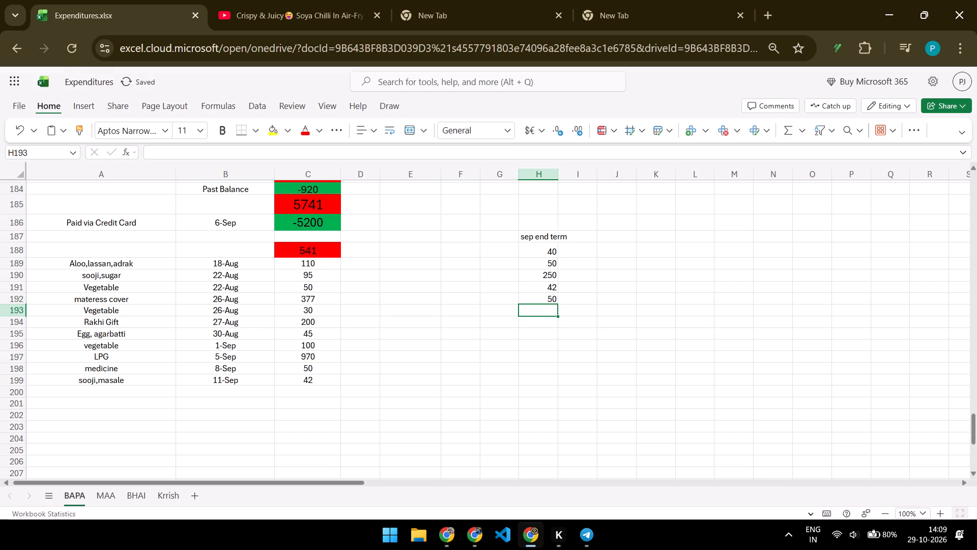
{"action": "type", "text": "42"}
{"action": "key", "text": "Down"}
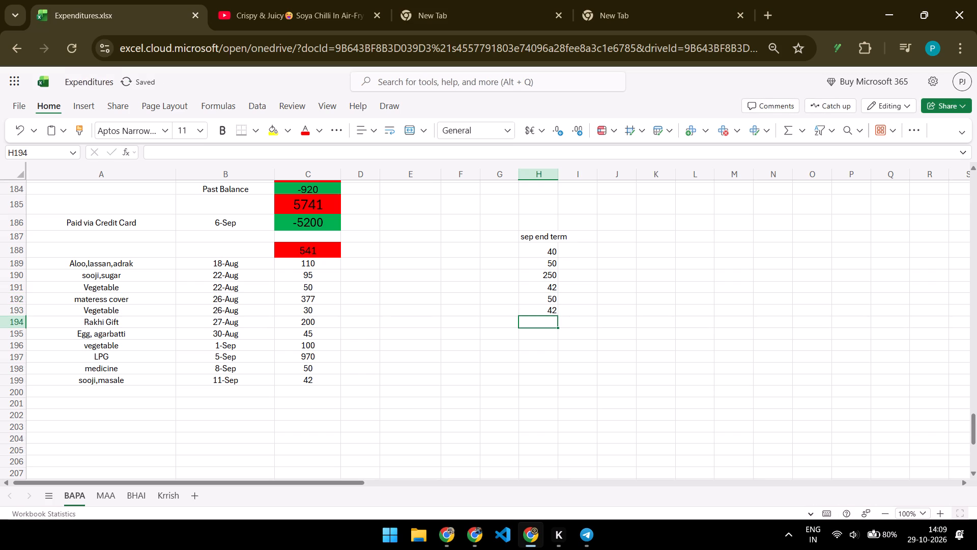
Continue the sep end term list with 21, 60, 65, 10, 81 and 30 in cells H194 to H199.
{"action": "type", "text": "21"}
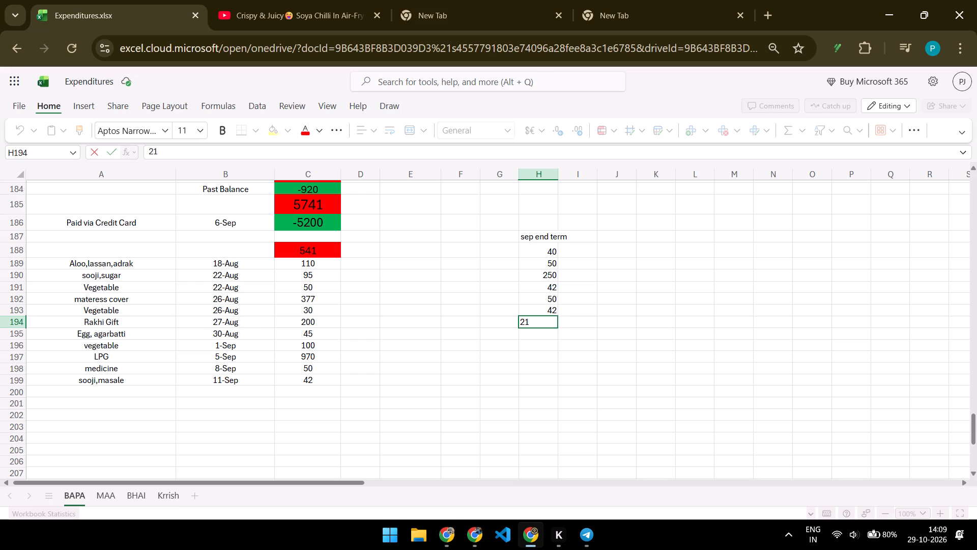
{"action": "key", "text": "Down"}
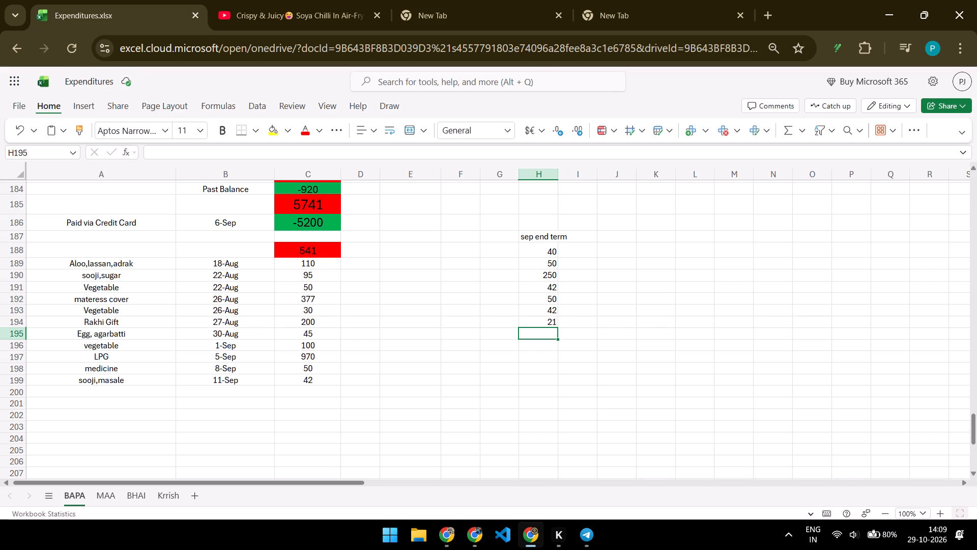
{"action": "type", "text": "60"}
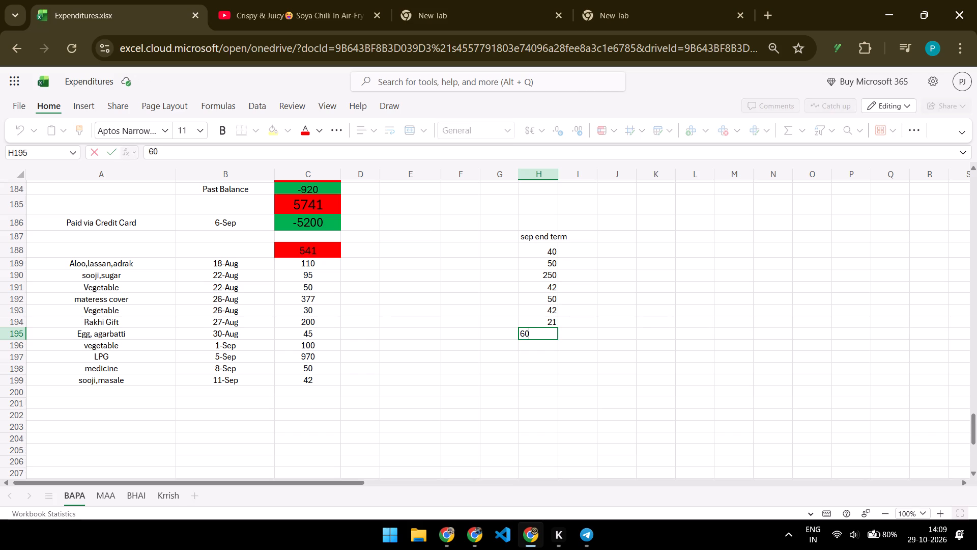
{"action": "key", "text": "Down"}
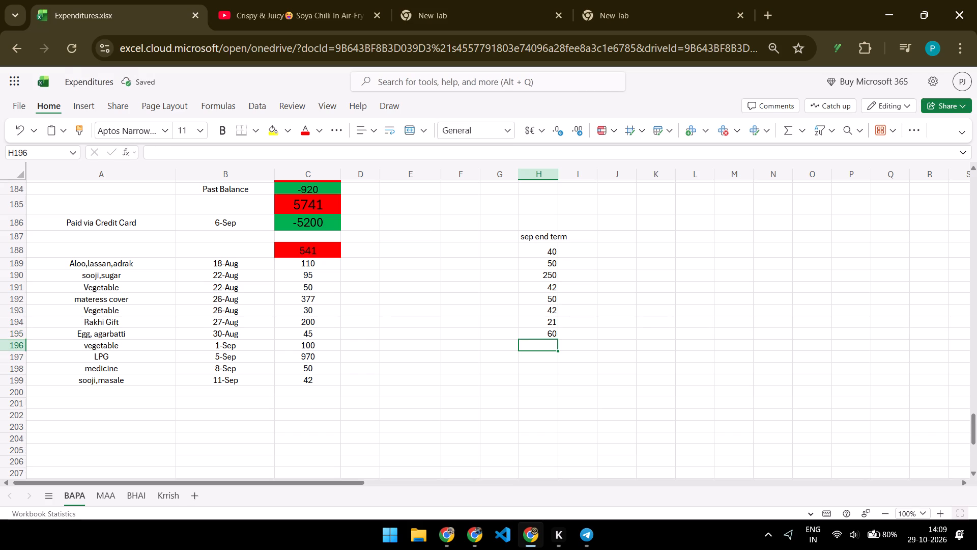
{"action": "type", "text": "65"}
{"action": "key", "text": "Down"}
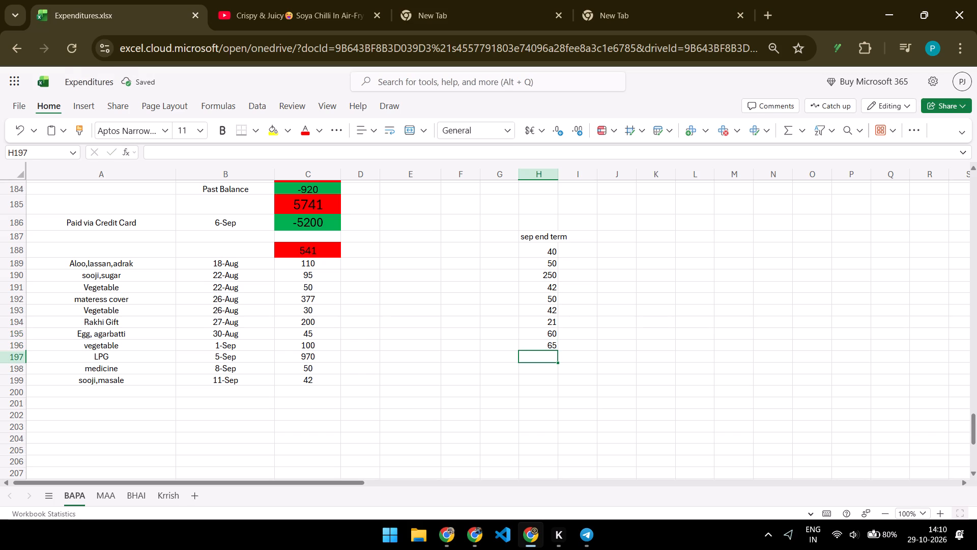
{"action": "type", "text": "10"}
{"action": "key", "text": "Down"}
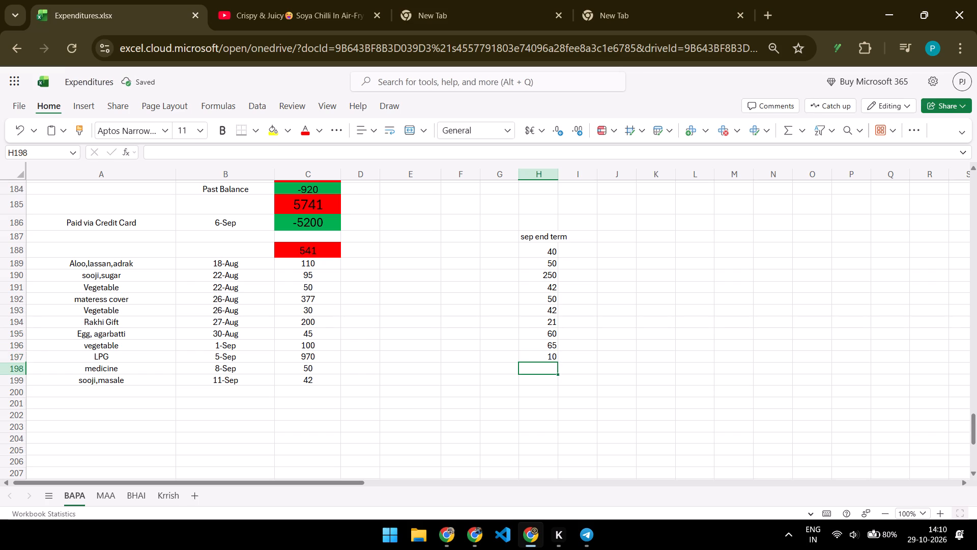
{"action": "type", "text": "81"}
{"action": "key", "text": "Down"}
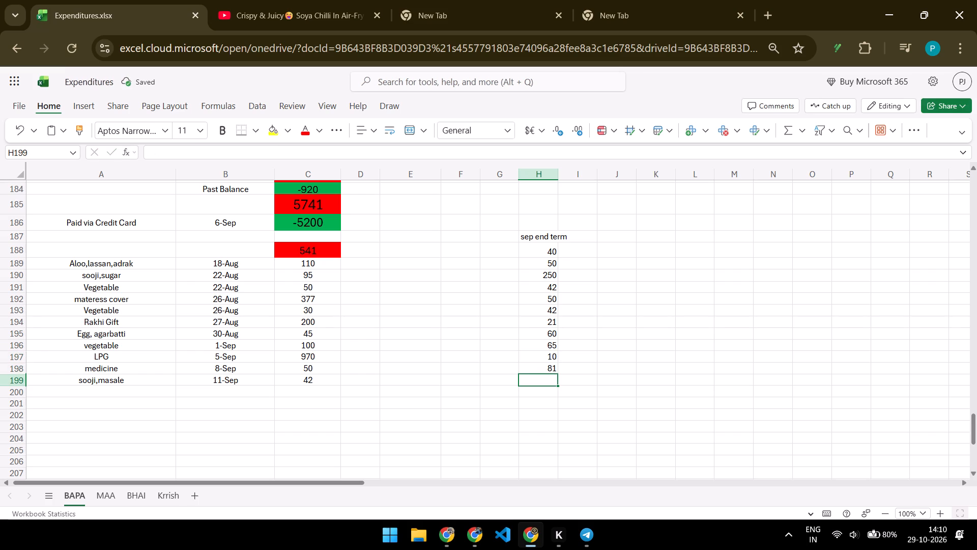
{"action": "type", "text": "30"}
{"action": "key", "text": "Down"}
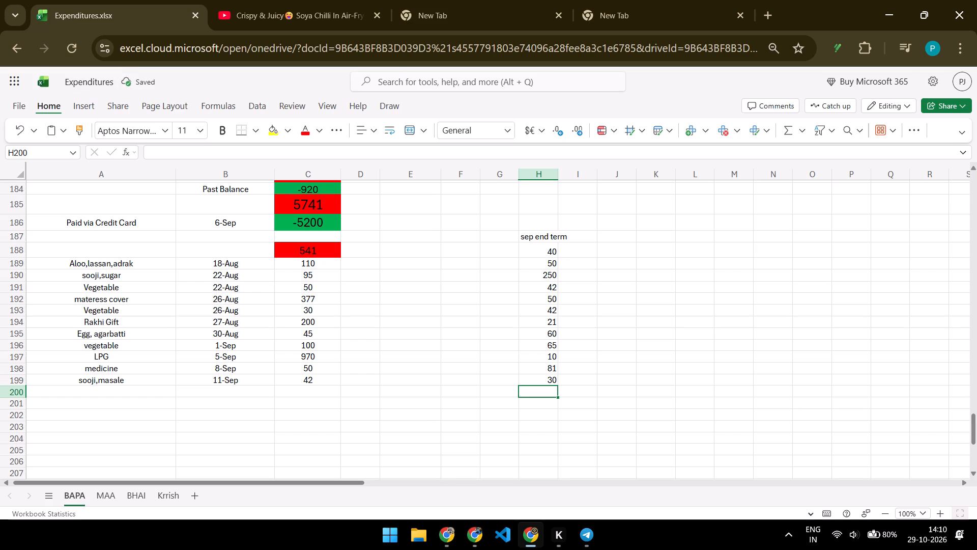
Continue the sep end term list with 30, 50, 517 and 20 in cells H200 to H203.
{"action": "type", "text": "30"}
{"action": "key", "text": "Down"}
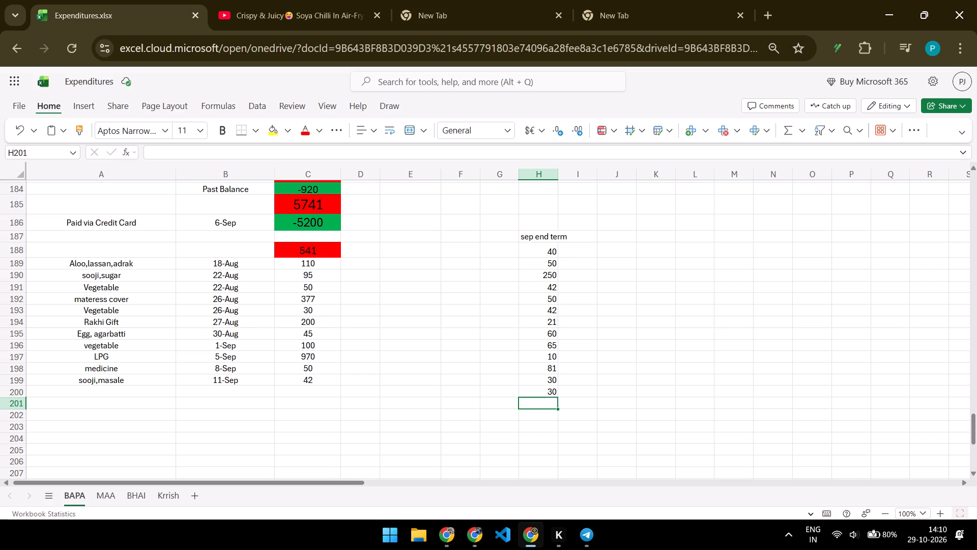
{"action": "type", "text": "50"}
{"action": "key", "text": "Down"}
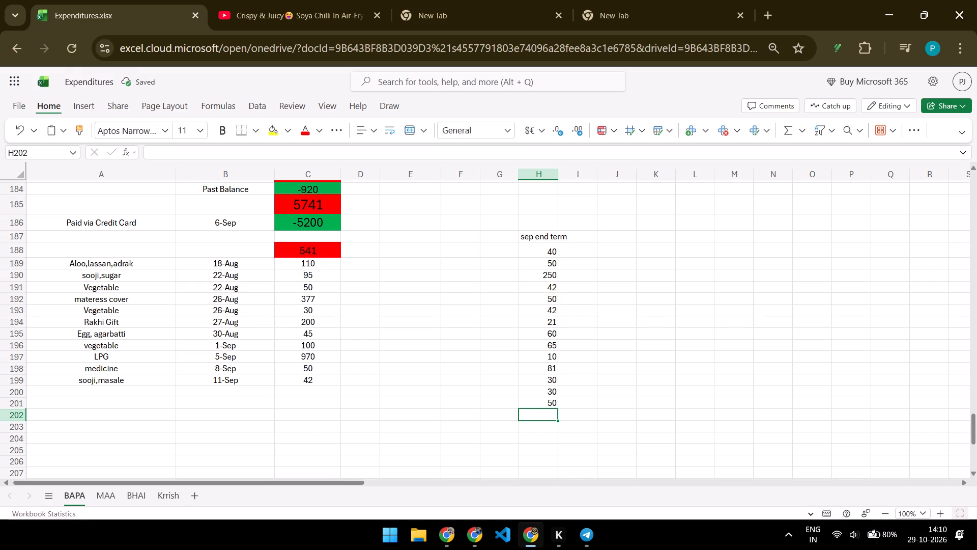
{"action": "type", "text": "517"}
{"action": "key", "text": "Down"}
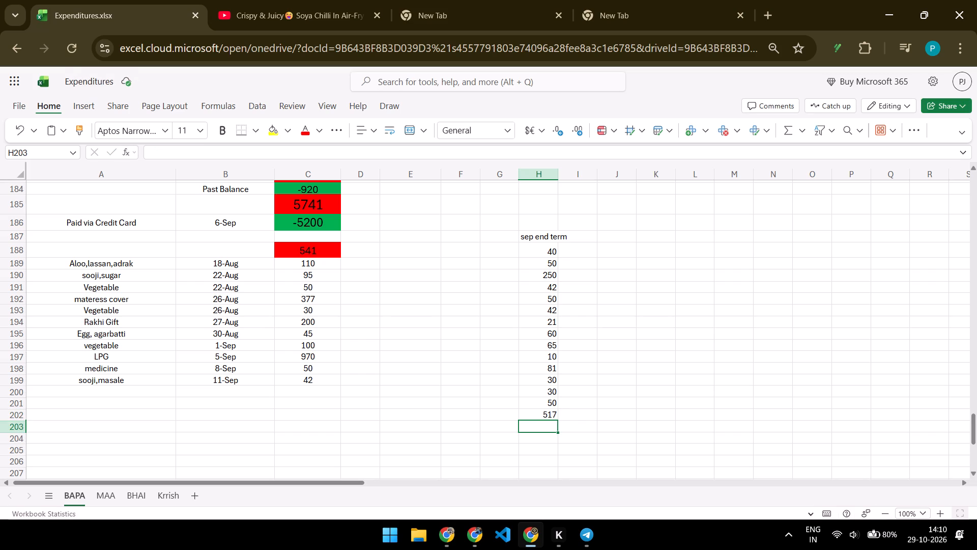
{"action": "type", "text": "600"}
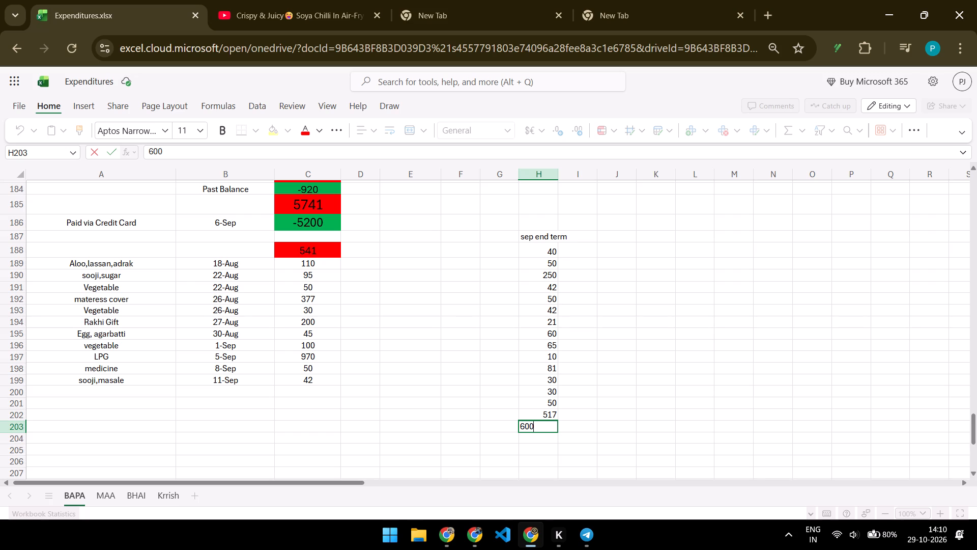
{"action": "key", "text": "BackSpace"}
{"action": "key", "text": "BackSpace"}
{"action": "key", "text": "BackSpace"}
{"action": "type", "text": "20"}
{"action": "key", "text": "Down"}
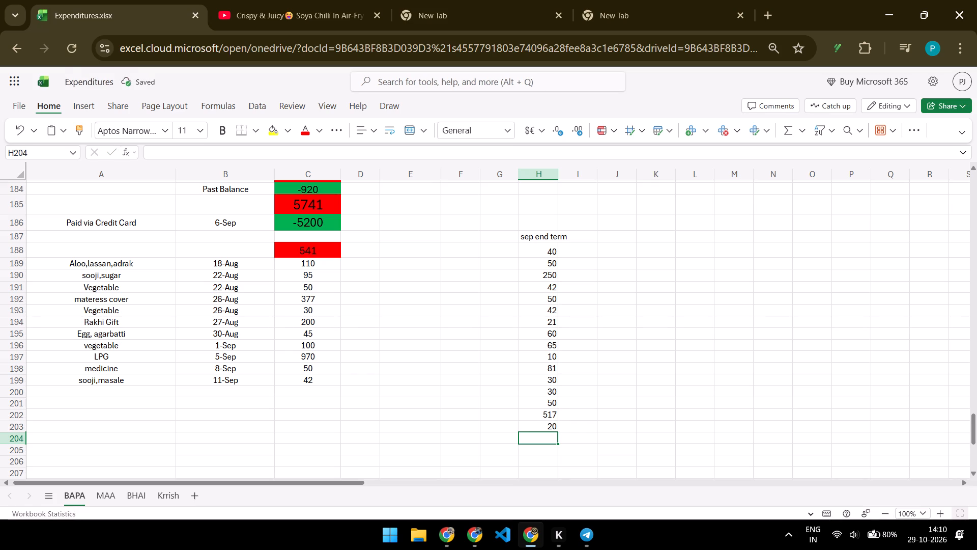
Extend the sep end term list with 35, 200, 60 and 20 in cells H204 to H207.
{"action": "type", "text": "35"}
{"action": "key", "text": "Down"}
{"action": "type", "text": "40"}
{"action": "key", "text": "BackSpace"}
{"action": "key", "text": "BackSpace"}
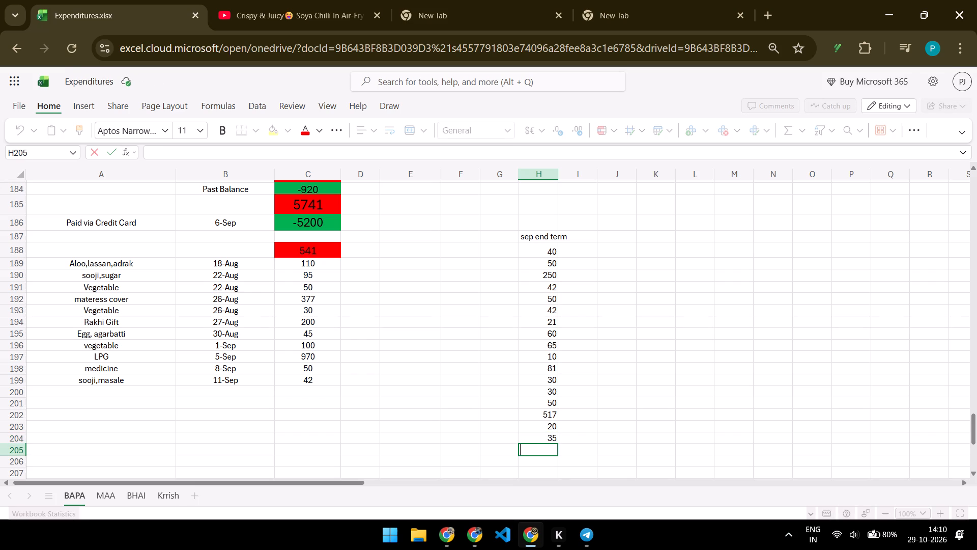
{"action": "type", "text": "20"}
{"action": "key", "text": "Down"}
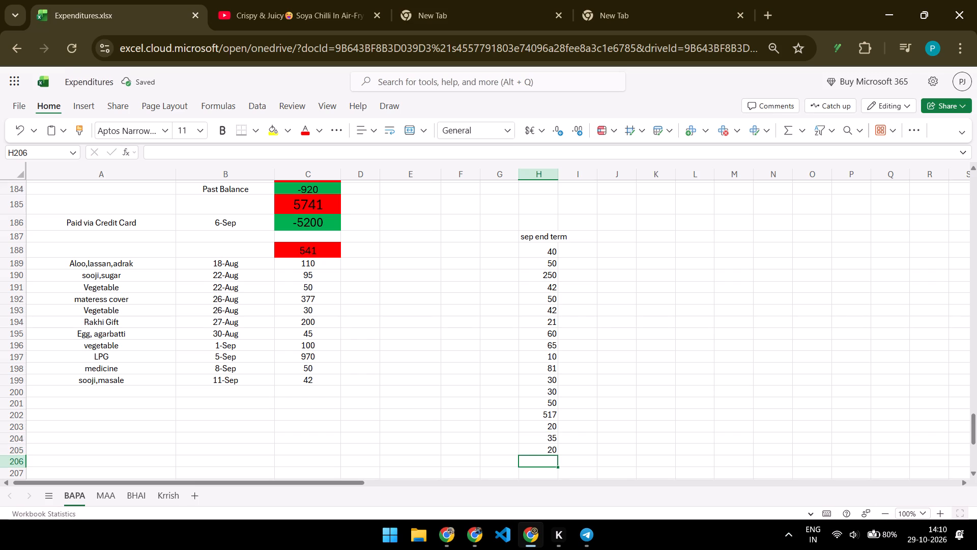
{"action": "key", "text": "Up"}
{"action": "type", "text": "200"}
{"action": "key", "text": "Down"}
{"action": "type", "text": "60"}
{"action": "key", "text": "Down"}
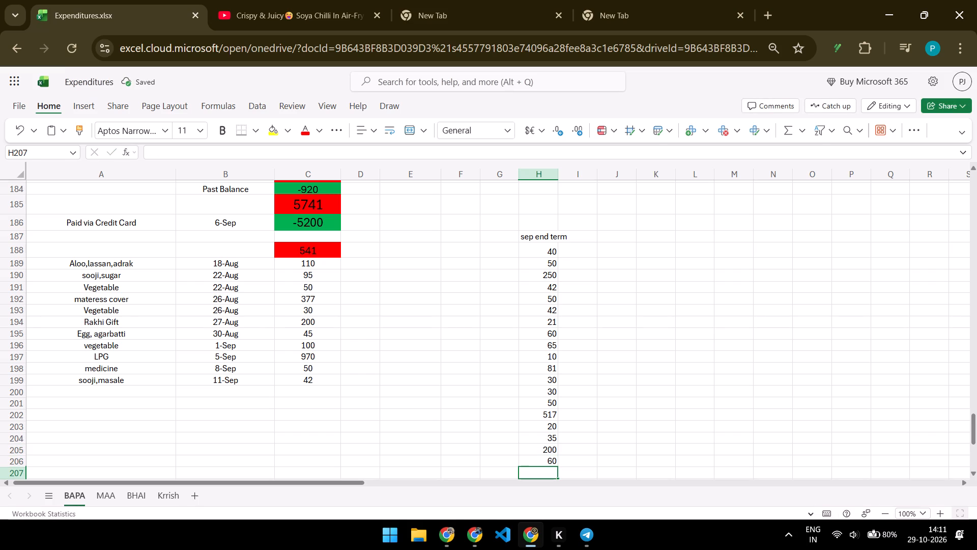
{"action": "type", "text": "20"}
{"action": "key", "text": "Down"}
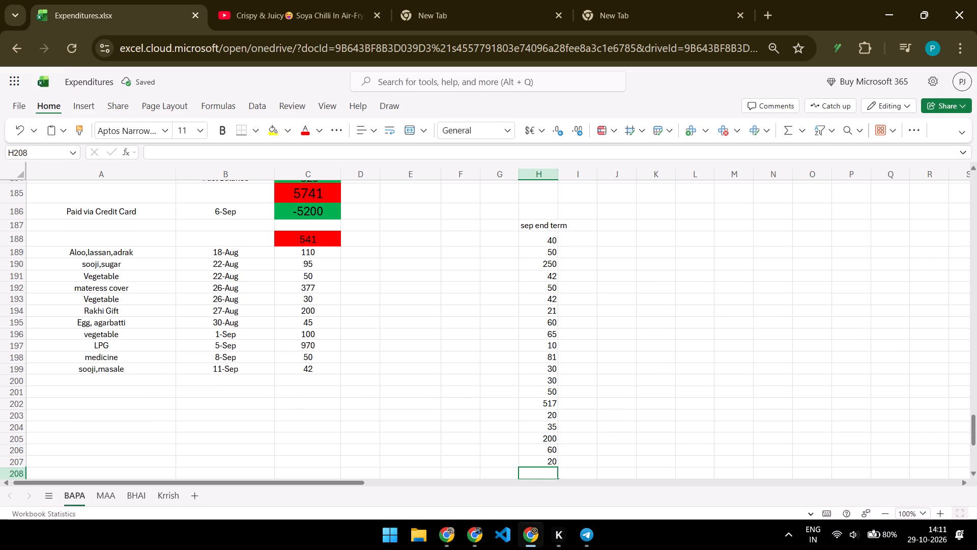
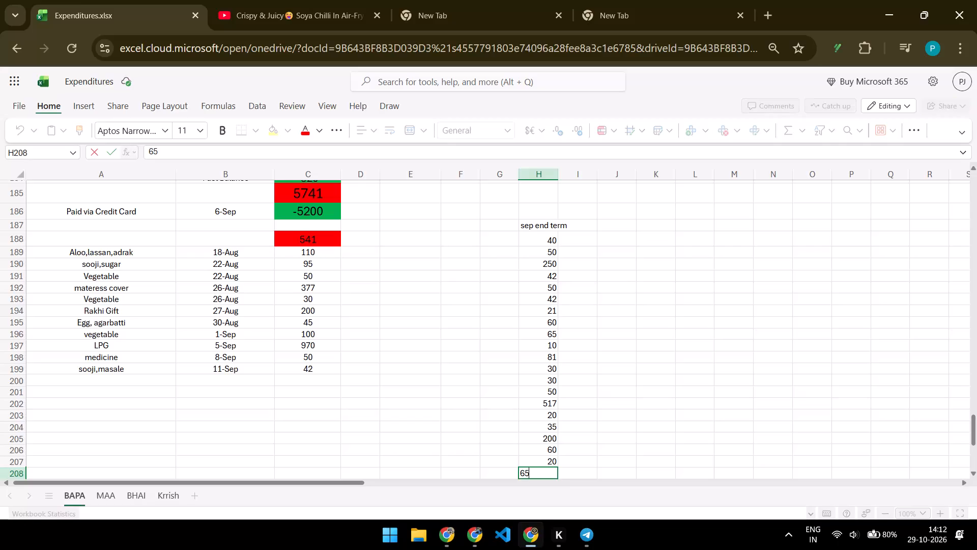
Complete the sep end term list with 65 in cell H208.
{"action": "key", "text": "Down"}
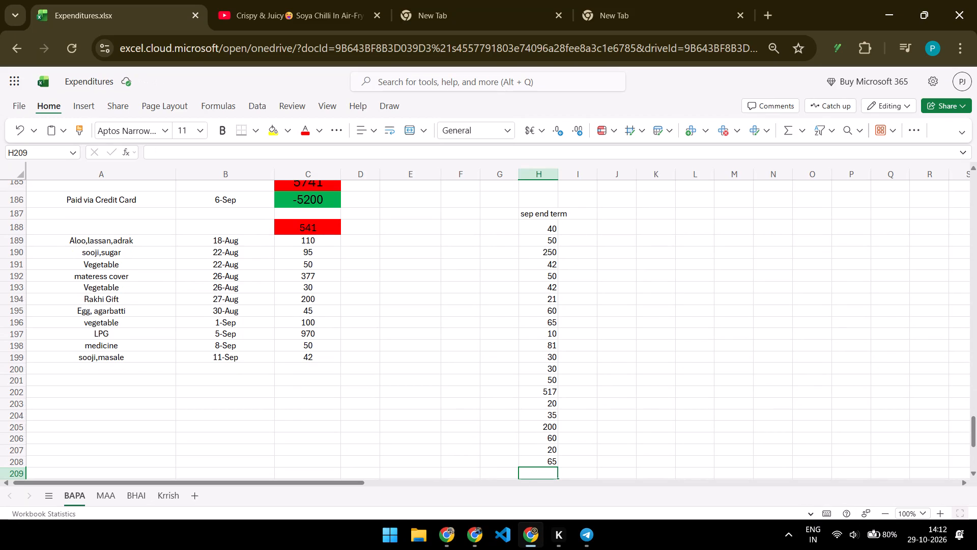
Check the overall sum of the sep end term amounts in cells H188 to H208.
{"action": "left_click", "coordinate": [542, 223]}
{"action": "left_click_drag", "start_coordinate": [546, 226], "coordinate": [546, 448]}
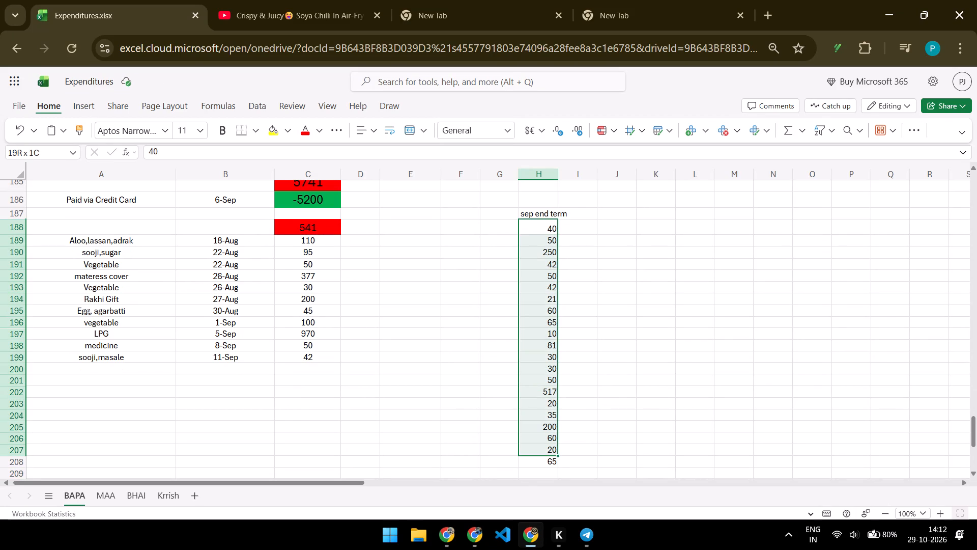
{"action": "left_click_drag", "start_coordinate": [546, 448], "coordinate": [549, 459]}
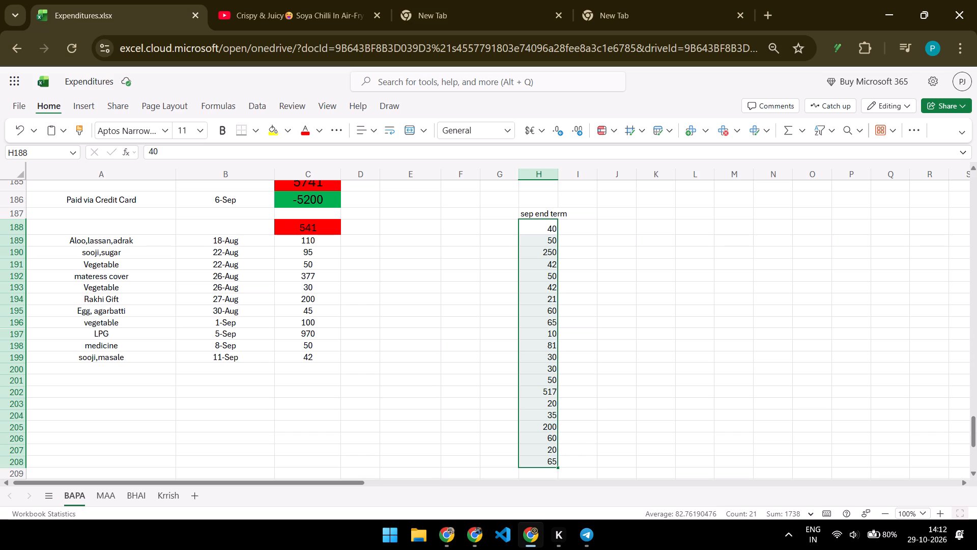
{"action": "left_click", "coordinate": [578, 366]}
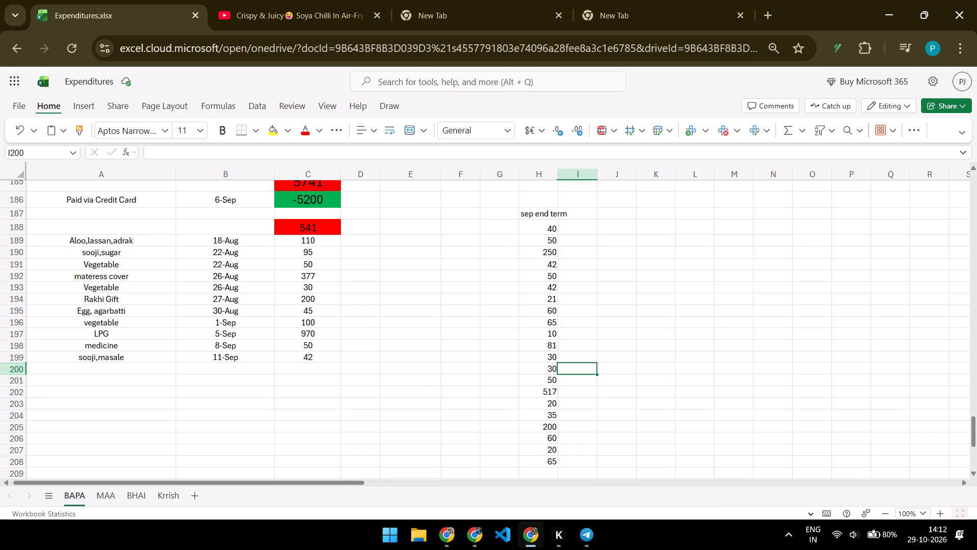
{"action": "left_click", "coordinate": [544, 232]}
{"action": "left_click_drag", "start_coordinate": [544, 231], "coordinate": [541, 423]}
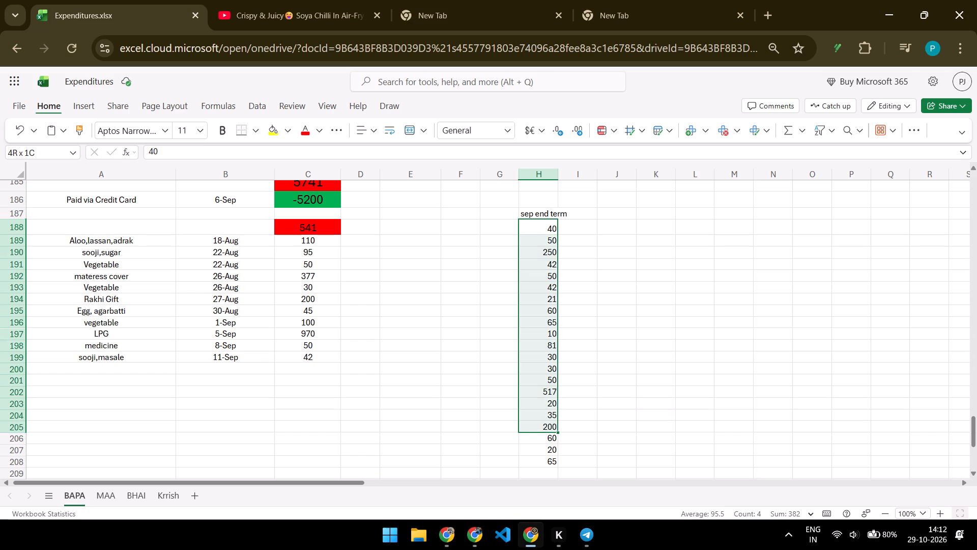
{"action": "left_click_drag", "start_coordinate": [541, 423], "coordinate": [542, 458]}
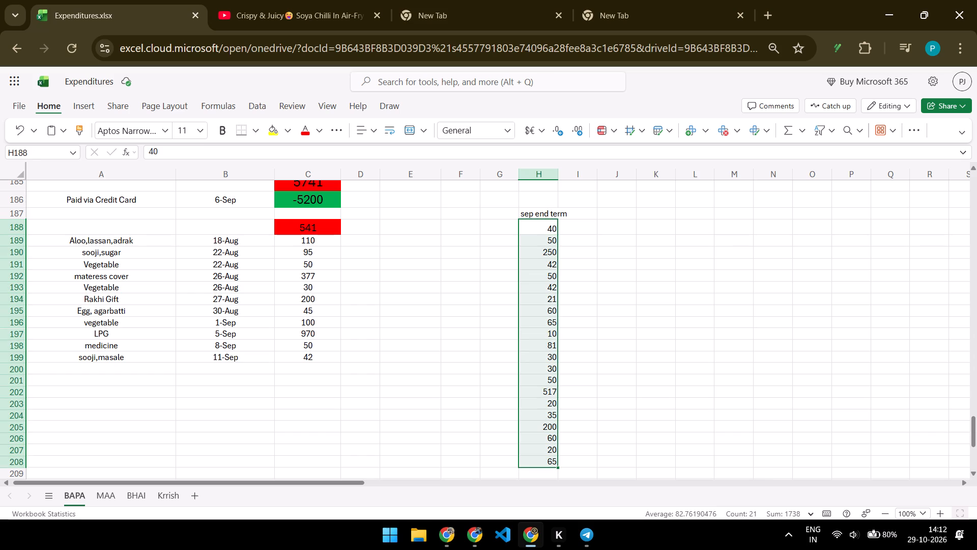
{"action": "left_click", "coordinate": [612, 288]}
Check the running sum of the sep end term amounts from H188 down to H208, extending the range a few cells at a time.
{"action": "left_click", "coordinate": [541, 226]}
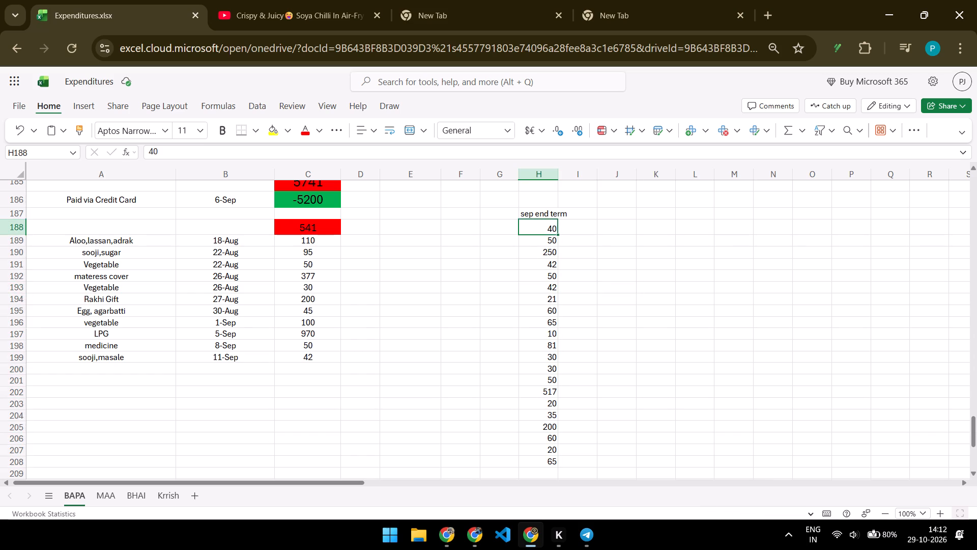
{"action": "left_click_drag", "start_coordinate": [541, 226], "coordinate": [542, 245]}
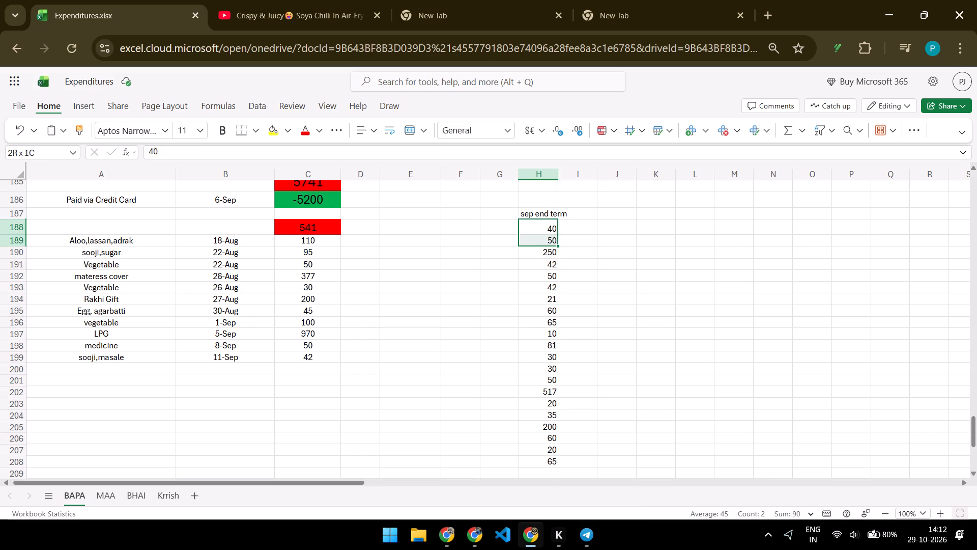
{"action": "left_click_drag", "start_coordinate": [542, 245], "coordinate": [549, 272]}
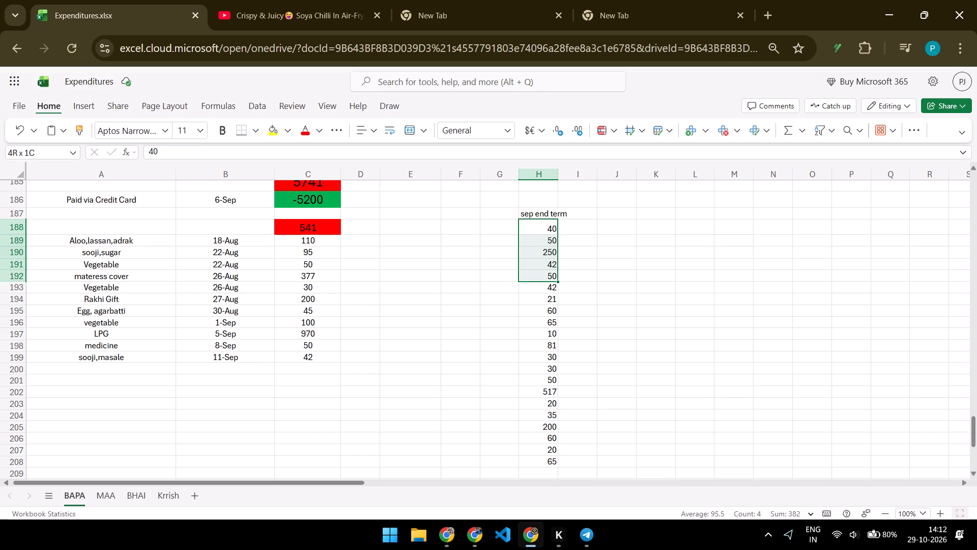
{"action": "left_click_drag", "start_coordinate": [549, 272], "coordinate": [549, 288]}
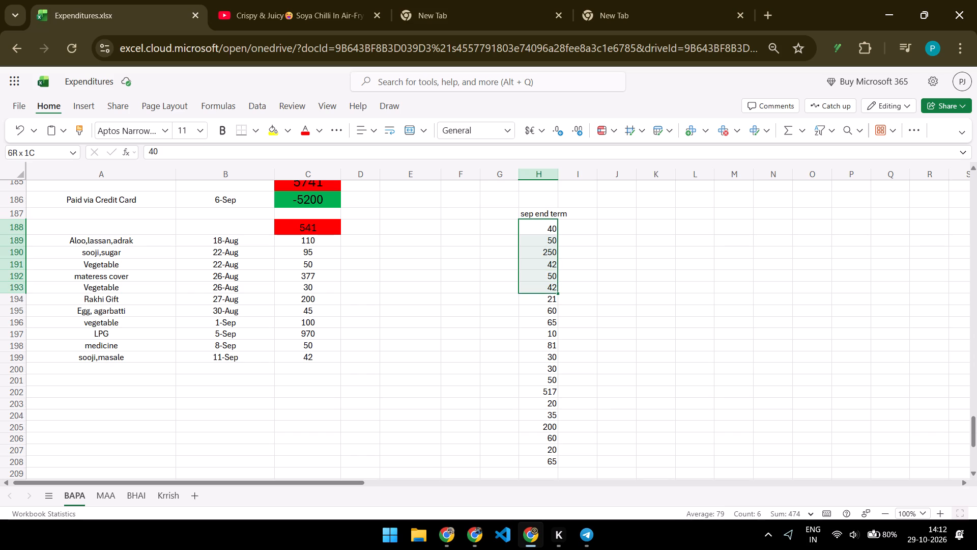
{"action": "left_click_drag", "start_coordinate": [549, 288], "coordinate": [549, 310]}
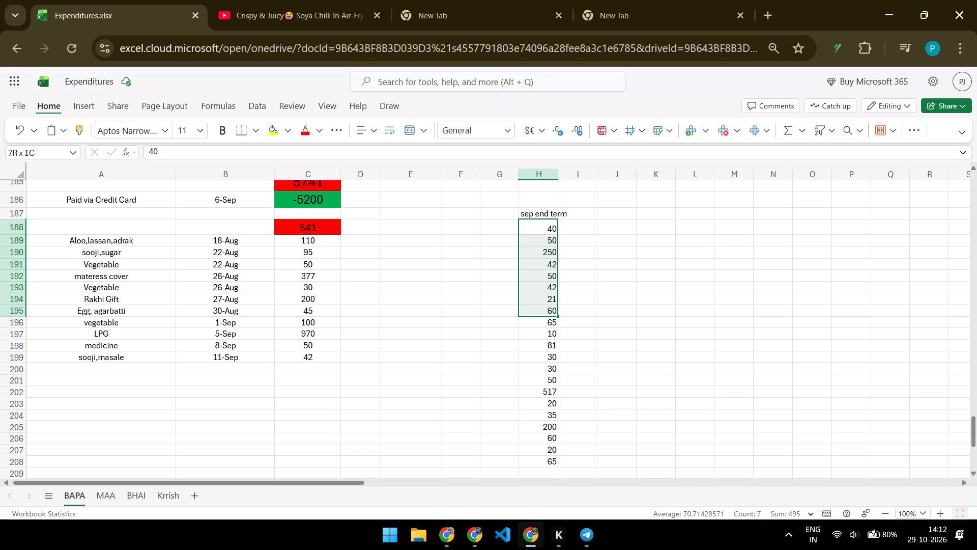
{"action": "left_click_drag", "start_coordinate": [549, 310], "coordinate": [549, 326]}
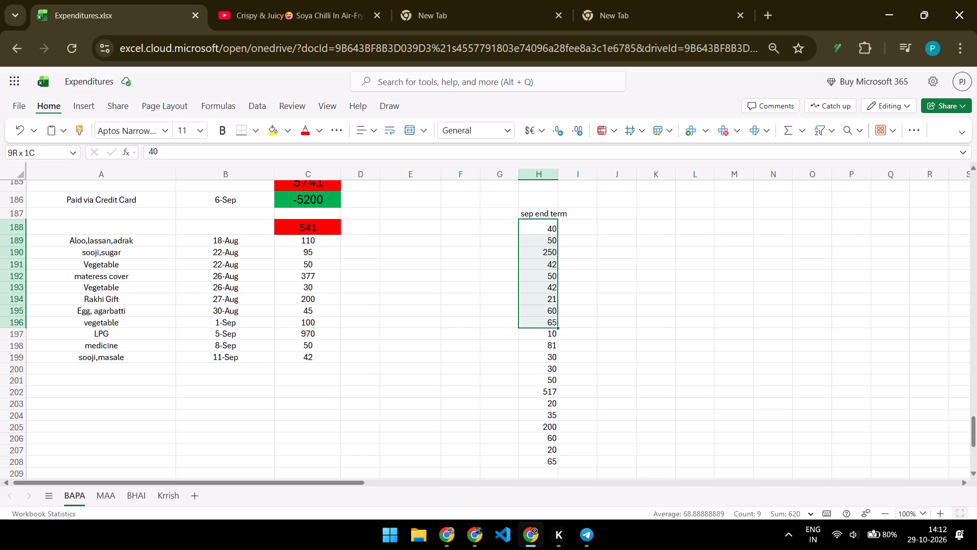
{"action": "left_click_drag", "start_coordinate": [549, 326], "coordinate": [549, 347]}
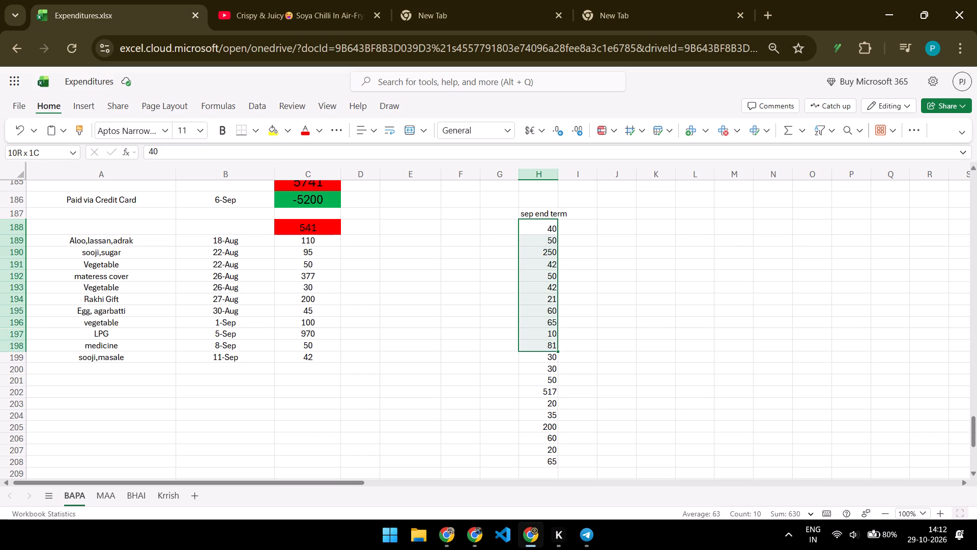
{"action": "left_click_drag", "start_coordinate": [549, 347], "coordinate": [549, 374]}
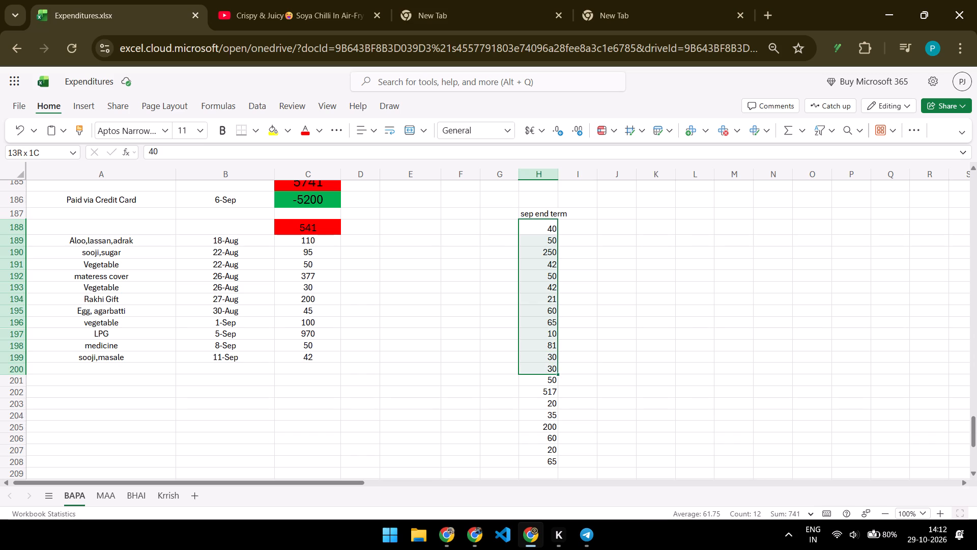
{"action": "left_click_drag", "start_coordinate": [549, 374], "coordinate": [547, 386]}
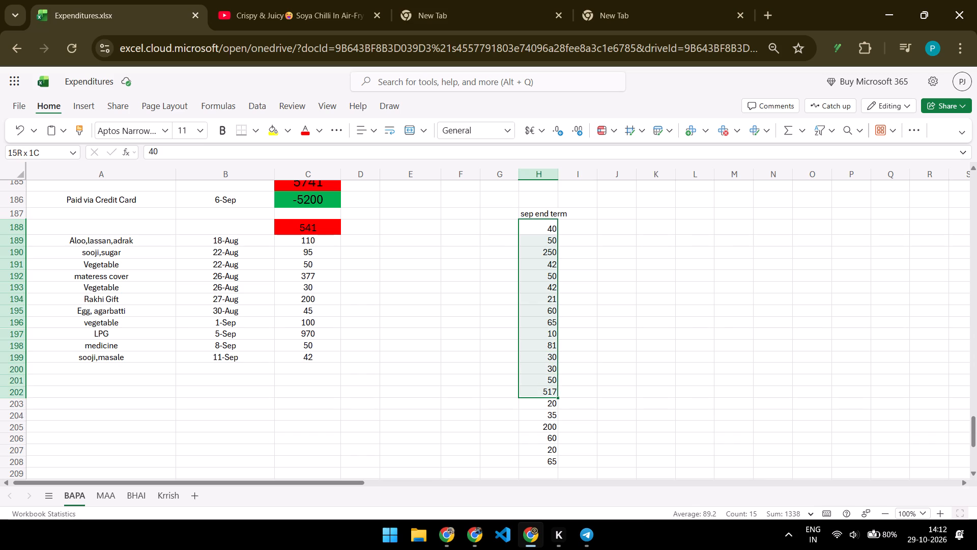
{"action": "left_click_drag", "start_coordinate": [547, 386], "coordinate": [547, 398]}
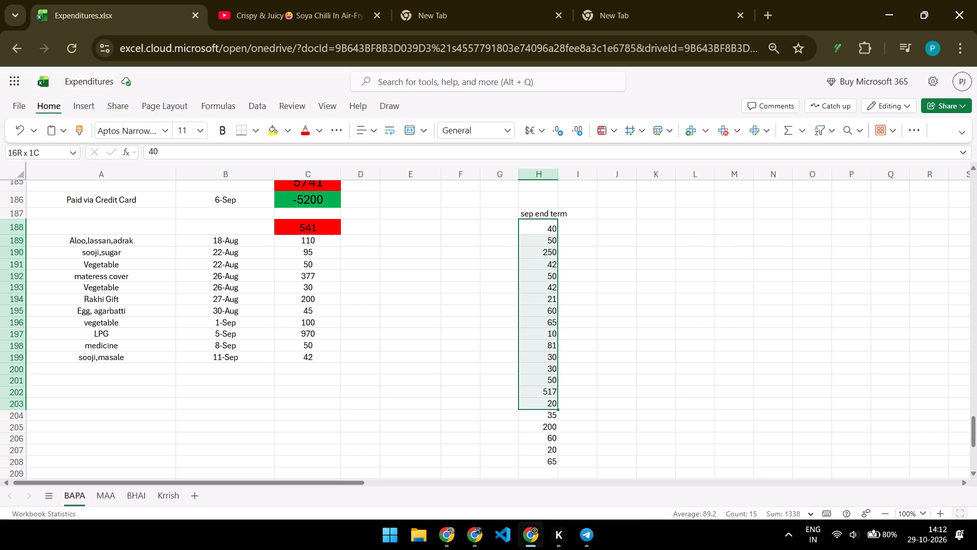
{"action": "left_click_drag", "start_coordinate": [547, 398], "coordinate": [545, 410]}
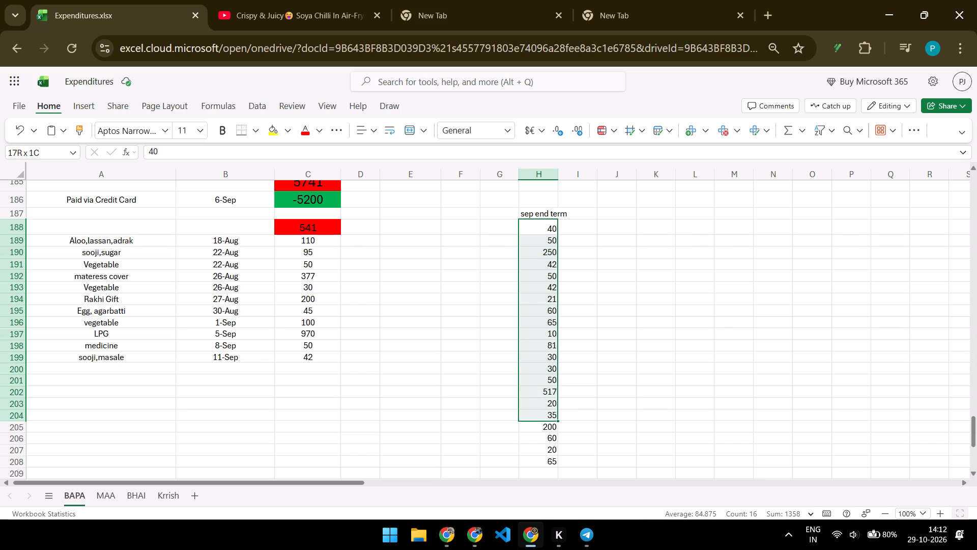
{"action": "left_click_drag", "start_coordinate": [545, 410], "coordinate": [546, 421]}
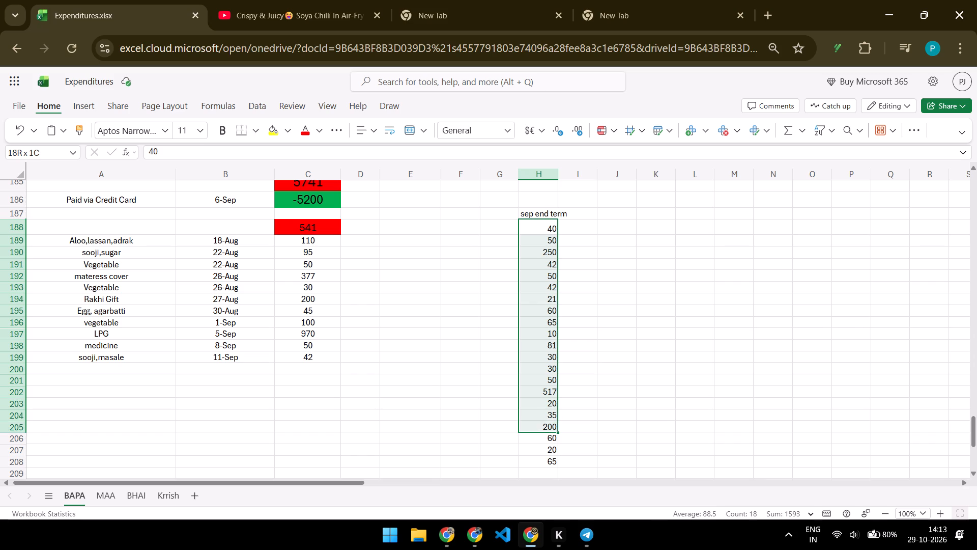
{"action": "left_click_drag", "start_coordinate": [546, 421], "coordinate": [547, 449]}
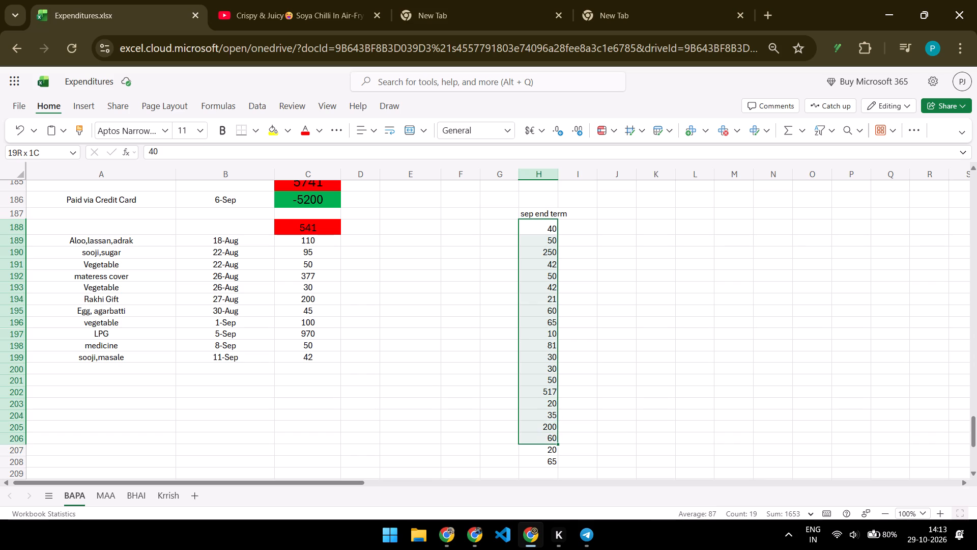
{"action": "left_click_drag", "start_coordinate": [547, 449], "coordinate": [547, 462]}
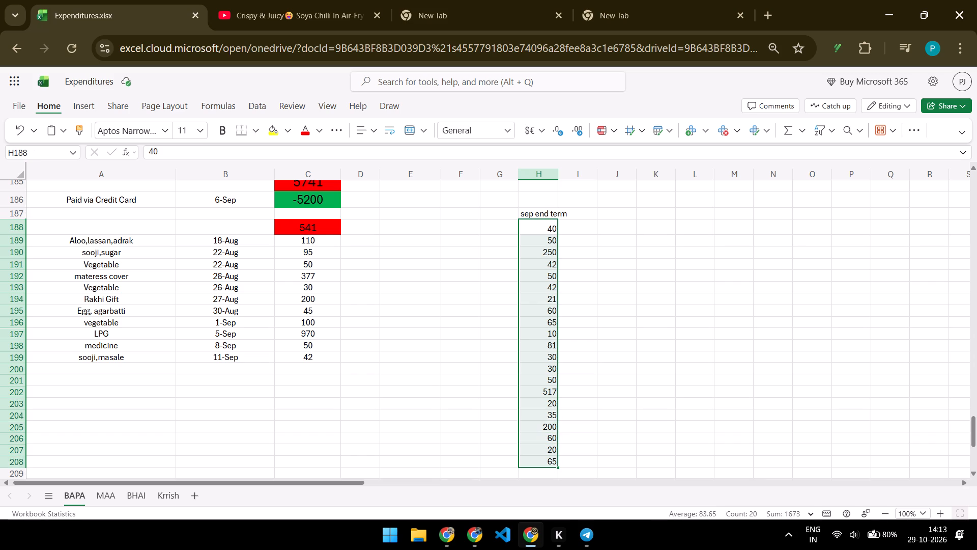
{"action": "left_click", "coordinate": [590, 388]}
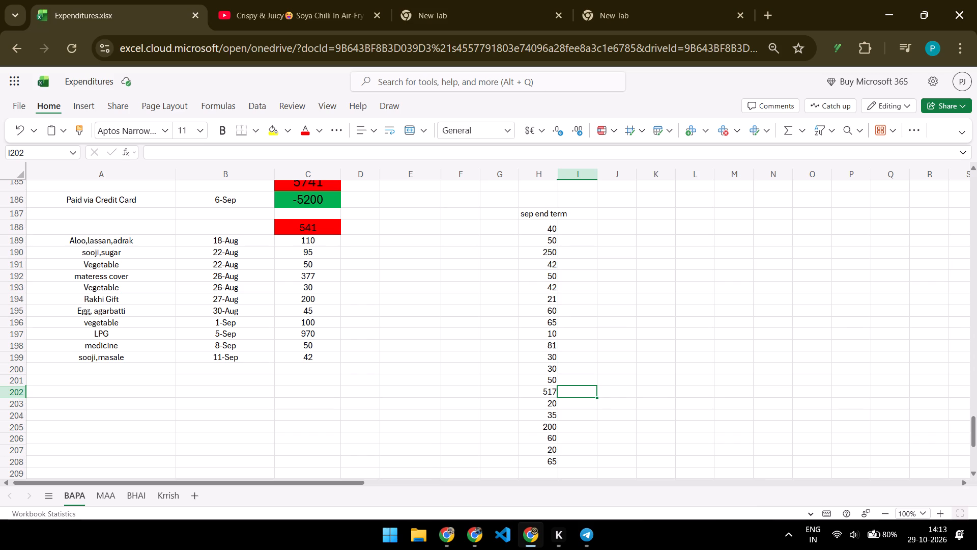